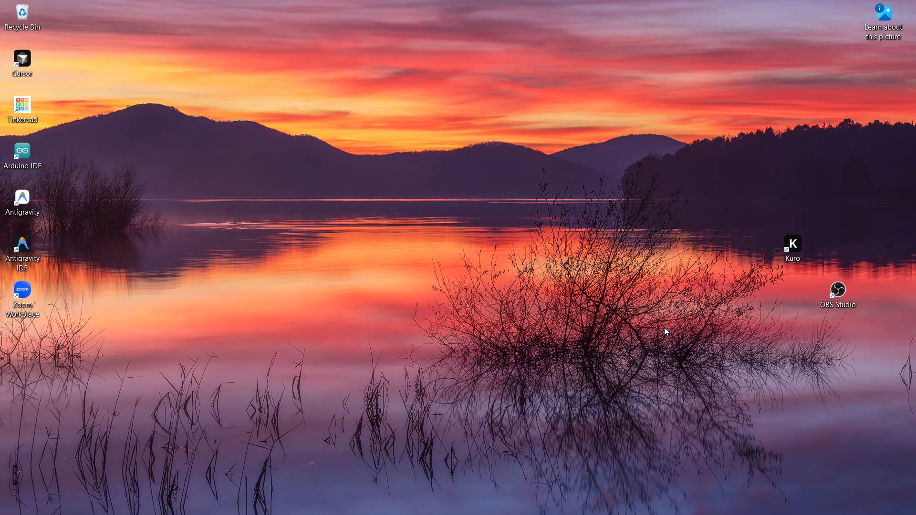
# Open the list of available Wi-Fi networks and rescan for networks in range.
pyautogui.click(819, 499)
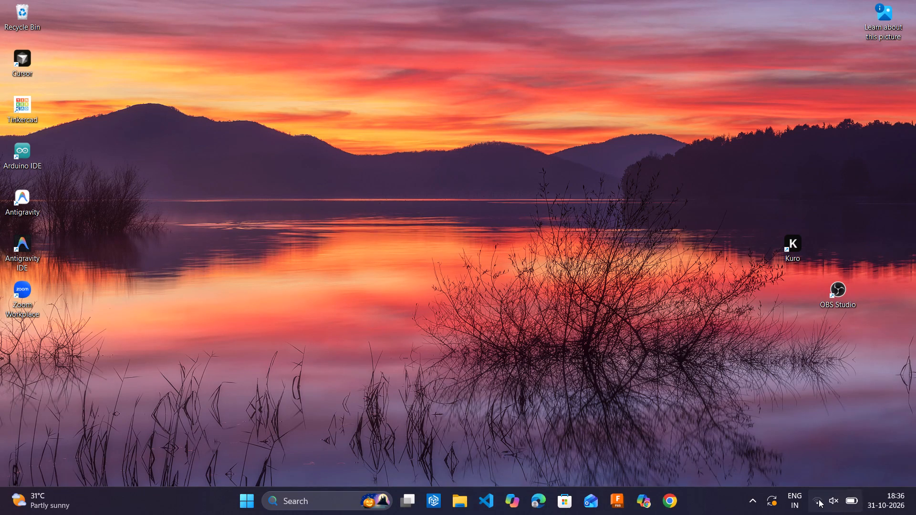
pyautogui.click(745, 286)
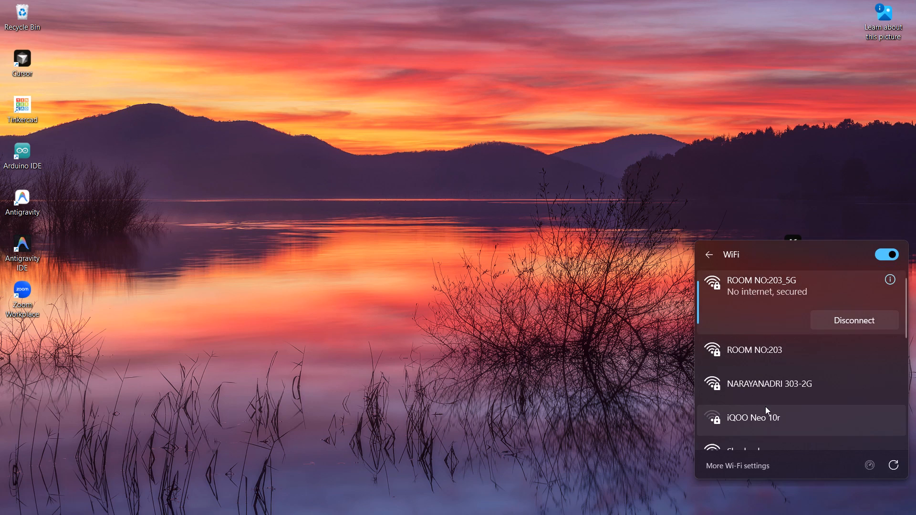
pyautogui.scroll(-1, 765, 406)
pyautogui.scroll(7, 765, 406)
pyautogui.click(893, 462)
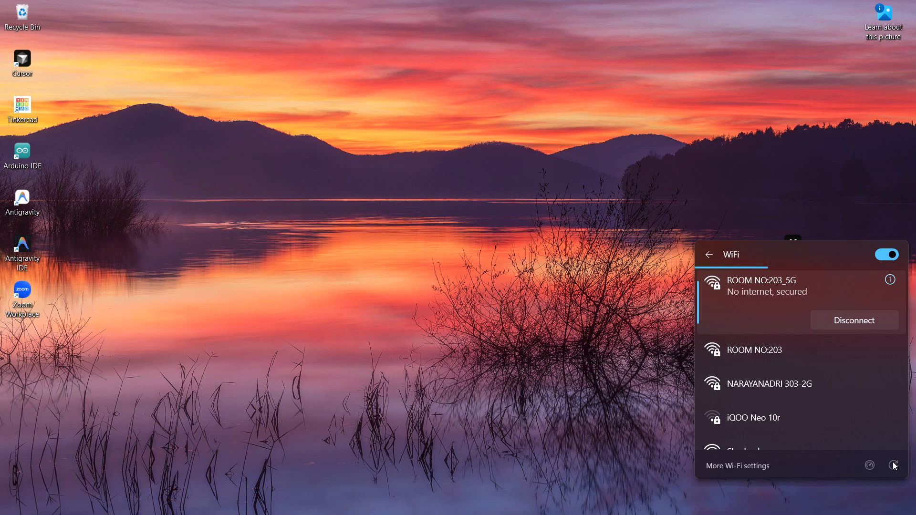
pyautogui.scroll(8, 765, 294)
pyautogui.scroll(14, 765, 294)
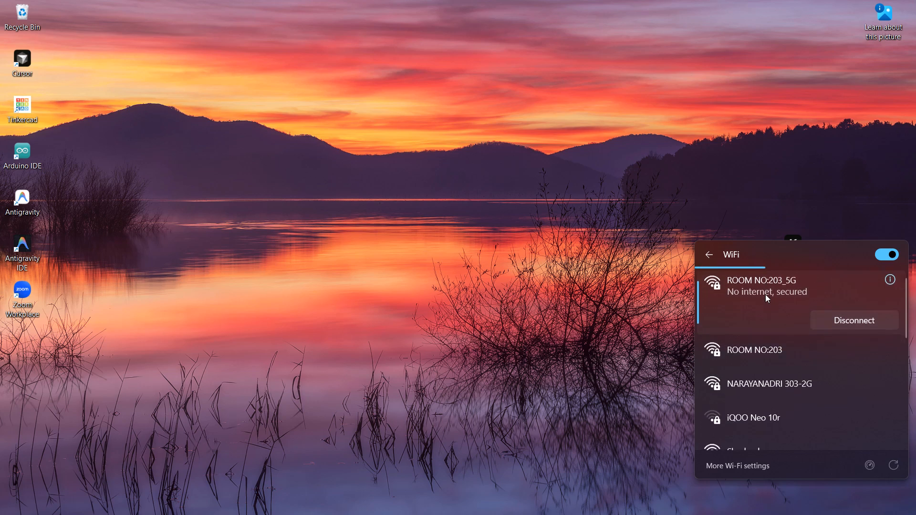
pyautogui.scroll(4, 765, 294)
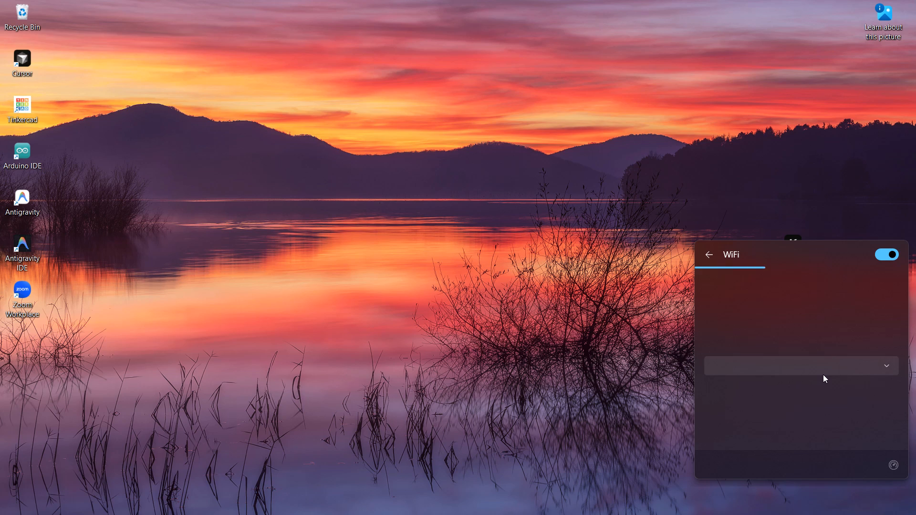
pyautogui.click(812, 369)
pyautogui.scroll(7, 750, 313)
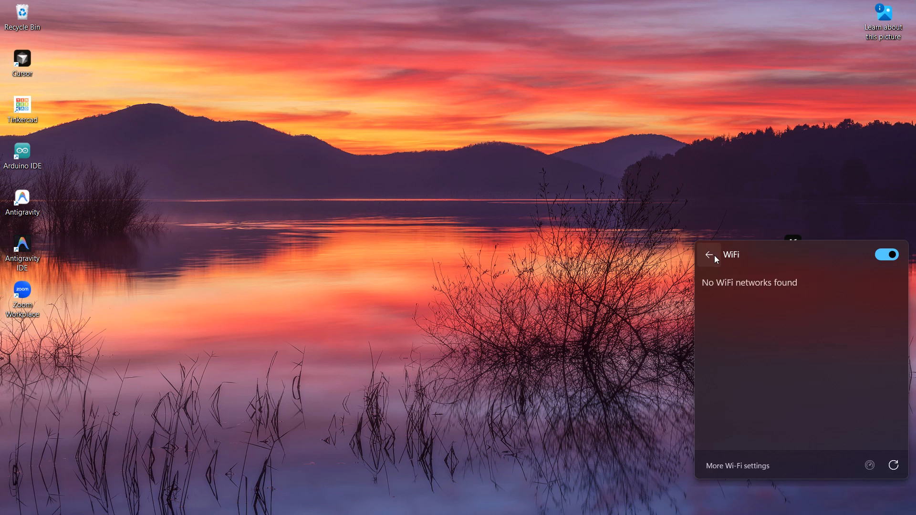
# Reopen the Wi-Fi network list and connect to the OnePlus Nord 4 network with automatic connection enabled.
pyautogui.click(714, 255)
pyautogui.click(747, 283)
pyautogui.scroll(2, 758, 356)
pyautogui.click(792, 318)
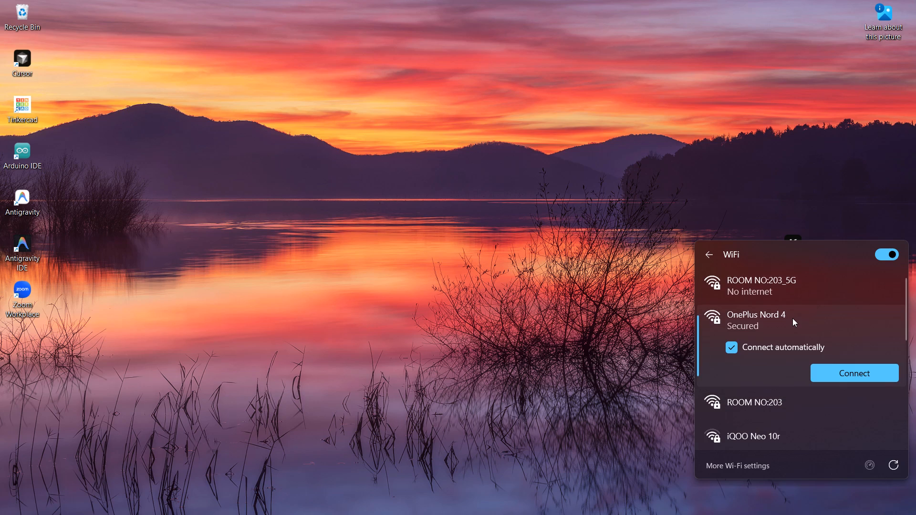
pyautogui.click(838, 374)
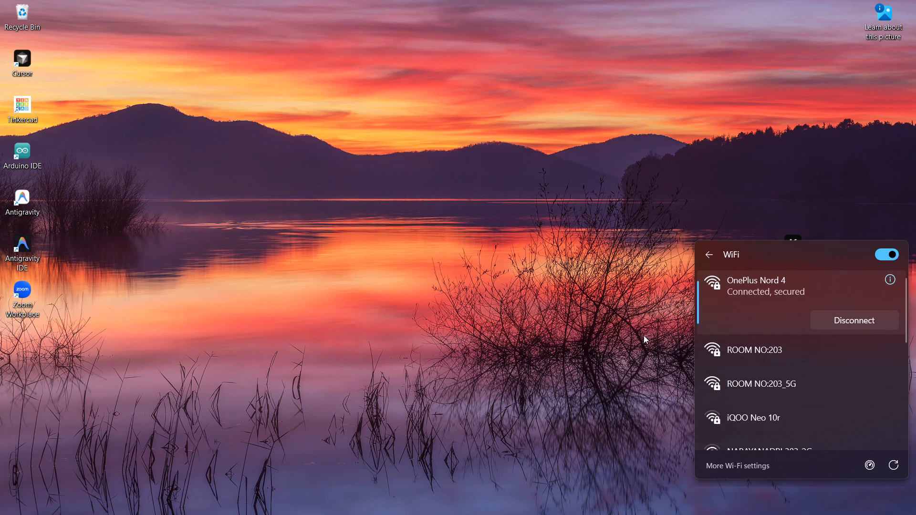
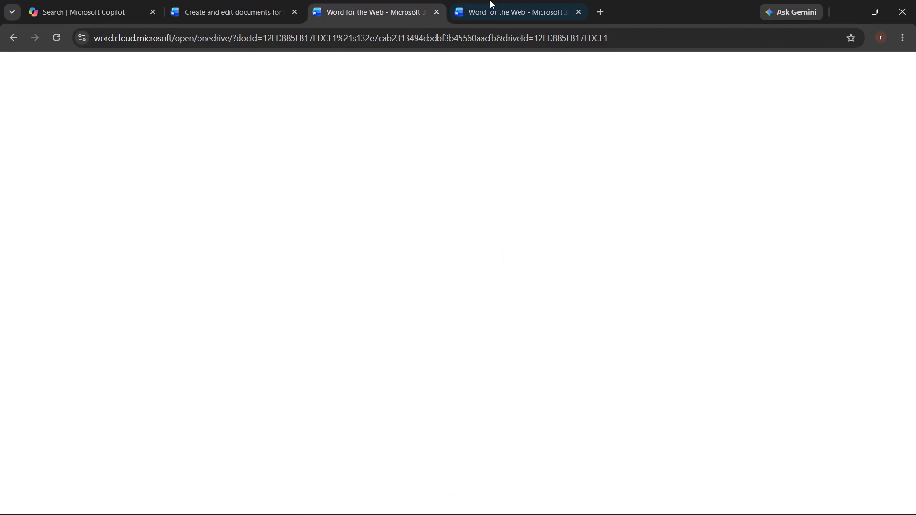
# Close the last Word for the Web tab and open the recent document formatttttt 18 from another Word home tab.
pyautogui.keyDown('ctrl'); pyautogui.keyDown('shift'); pyautogui.click(490, 0); pyautogui.keyUp('shift'); pyautogui.keyUp('ctrl')
pyautogui.keyDown('ctrl'); pyautogui.keyDown('shift'); pyautogui.click(575, 15); pyautogui.keyUp('shift'); pyautogui.keyUp('ctrl')
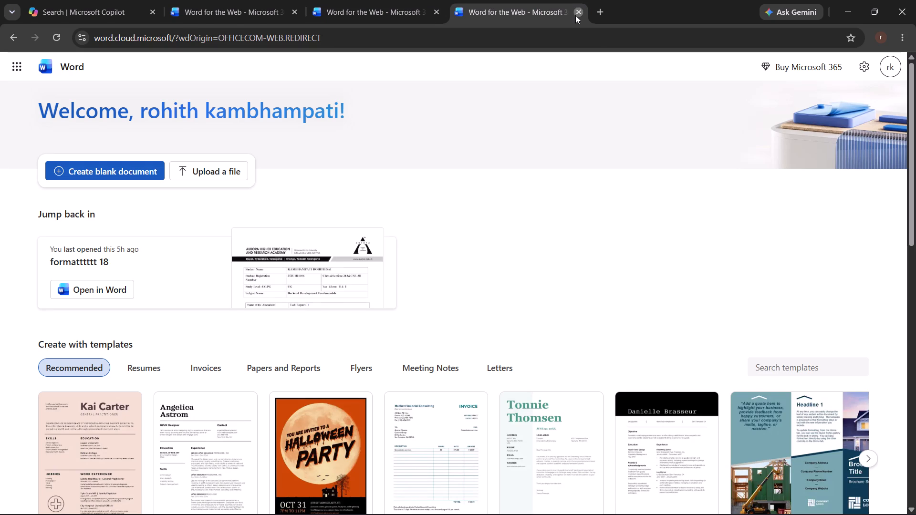
pyautogui.keyDown('ctrl'); pyautogui.keyDown('shift'); pyautogui.click(205, 0); pyautogui.keyUp('shift'); pyautogui.keyUp('ctrl')
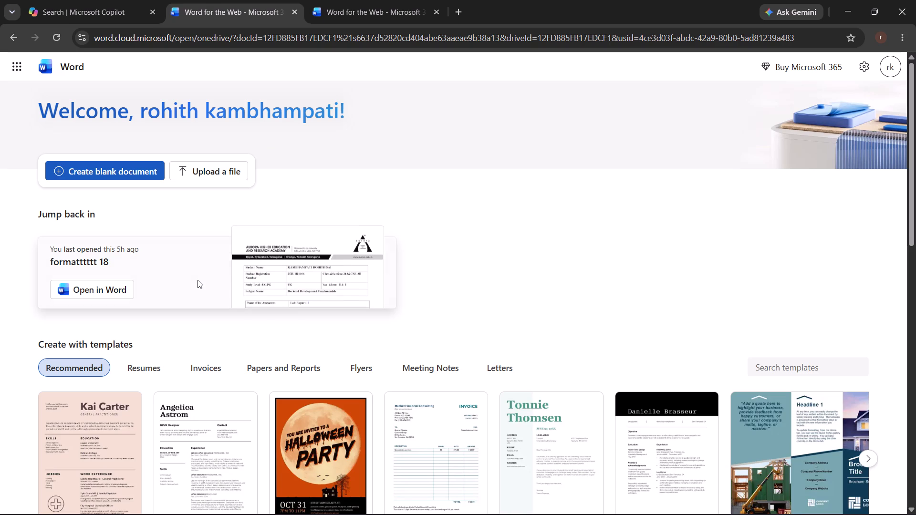
pyautogui.keyDown('ctrl'); pyautogui.keyDown('shift'); pyautogui.click(110, 288); pyautogui.keyUp('shift'); pyautogui.keyUp('ctrl')
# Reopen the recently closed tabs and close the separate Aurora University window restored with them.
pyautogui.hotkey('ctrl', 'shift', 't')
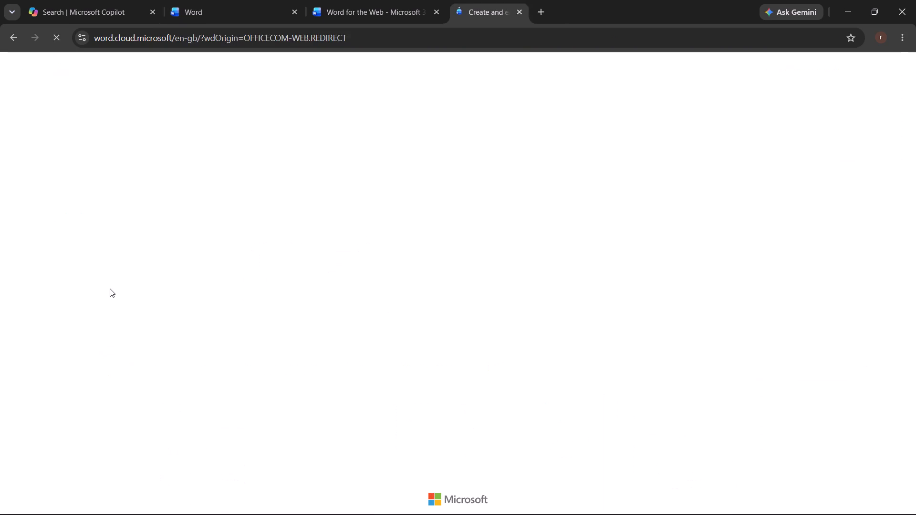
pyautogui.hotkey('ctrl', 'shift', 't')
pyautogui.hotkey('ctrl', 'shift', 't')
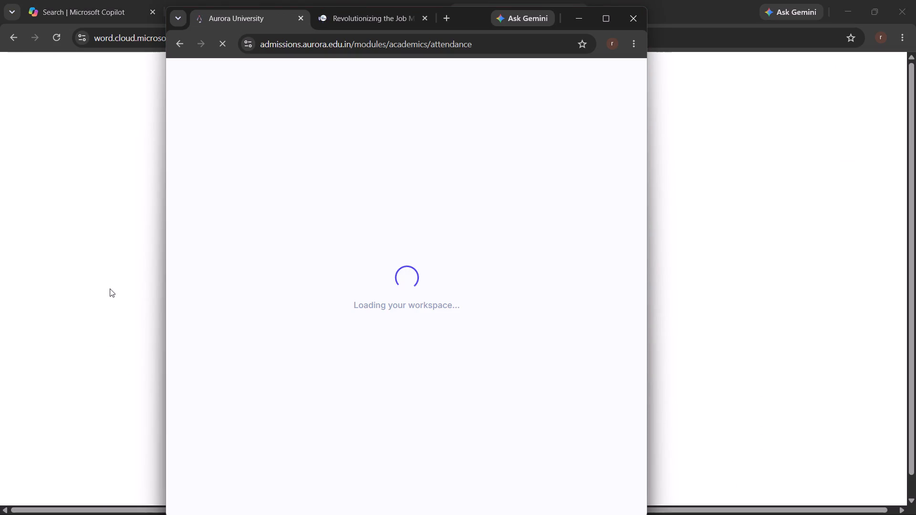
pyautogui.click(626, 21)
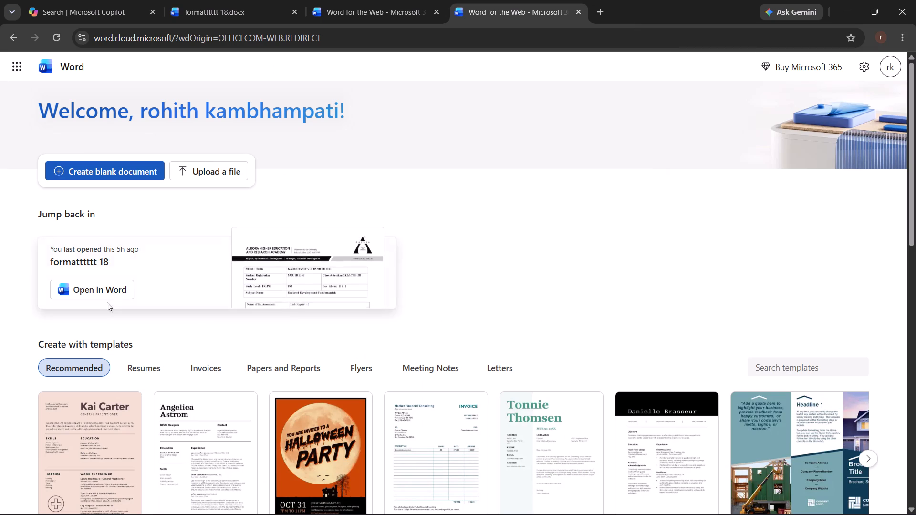
# Return to the formatttttt 18 document and close the two other Word for the Web tabs.
pyautogui.click(249, 0)
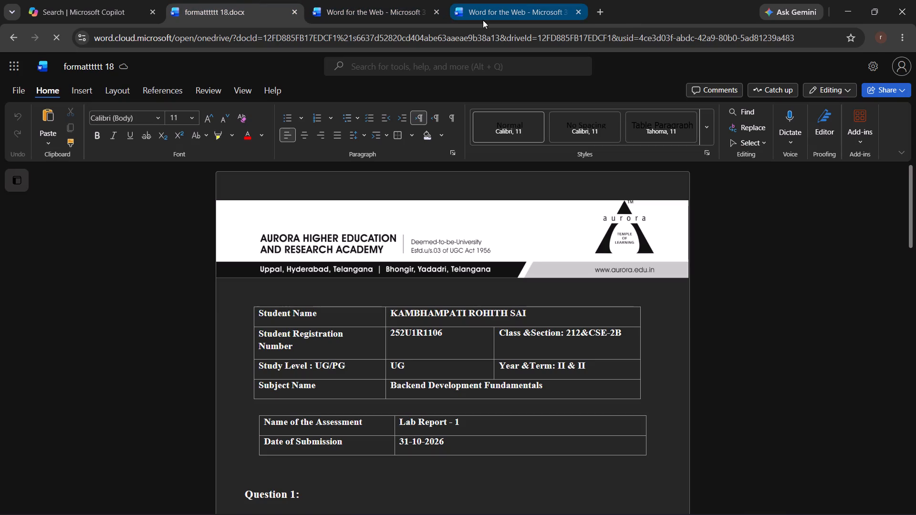
pyautogui.click(438, 13)
pyautogui.click(438, 13)
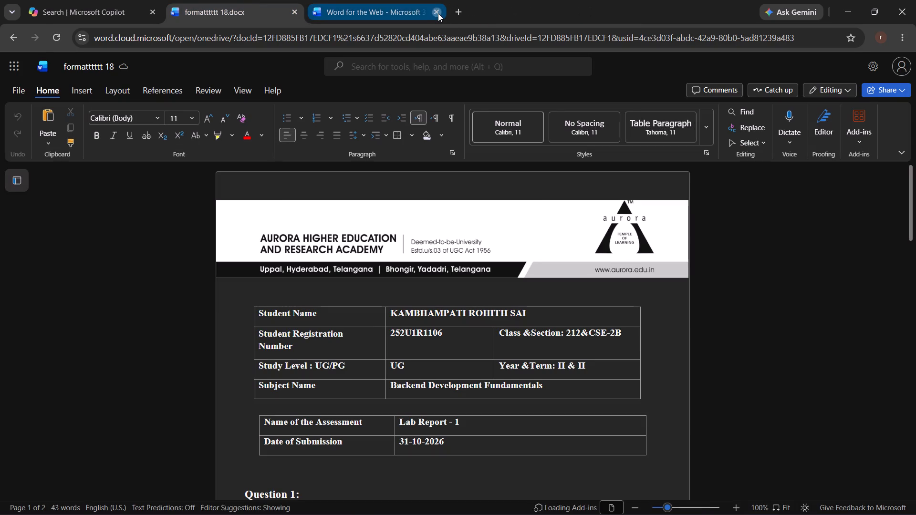
# Add a blank line below the test-case result image at the end of page 2.
pyautogui.scroll(-2, 687, 405)
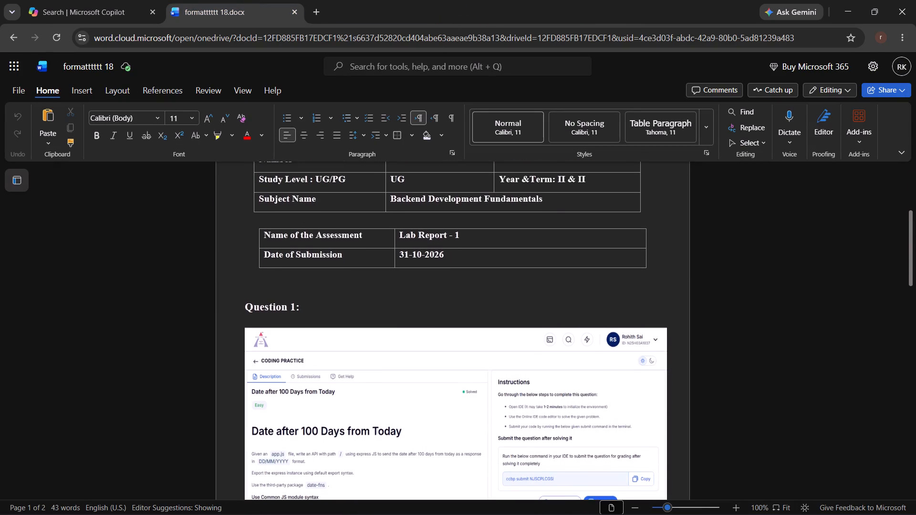
pyautogui.scroll(-9, 687, 405)
pyautogui.scroll(3, 687, 405)
pyautogui.scroll(-7, 687, 405)
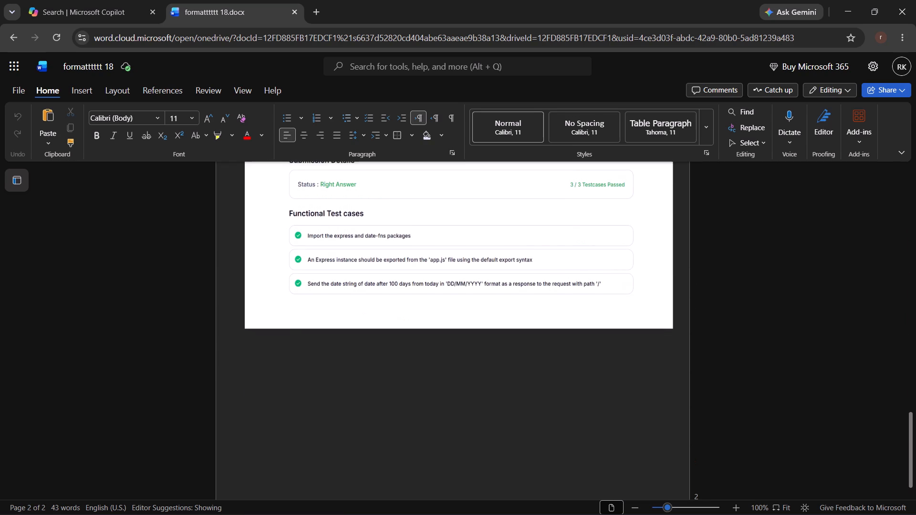
pyautogui.click(396, 396)
pyautogui.press('Down')
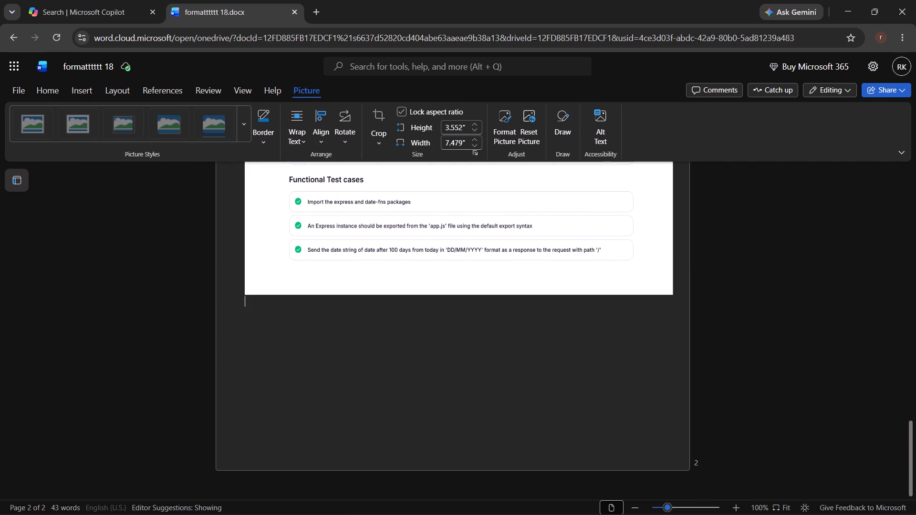
pyautogui.press('Return')
# Copy the "Question 1:" heading to below the last result image and change the copy to "Question 2:".
pyautogui.scroll(5, 378, 330)
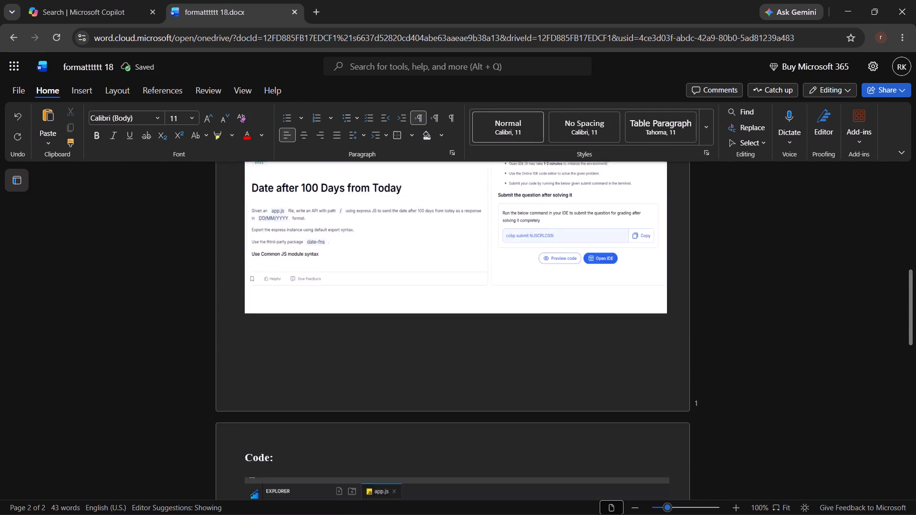
pyautogui.scroll(1, 378, 330)
pyautogui.moveTo(302, 327); pyautogui.dragTo(245, 332)
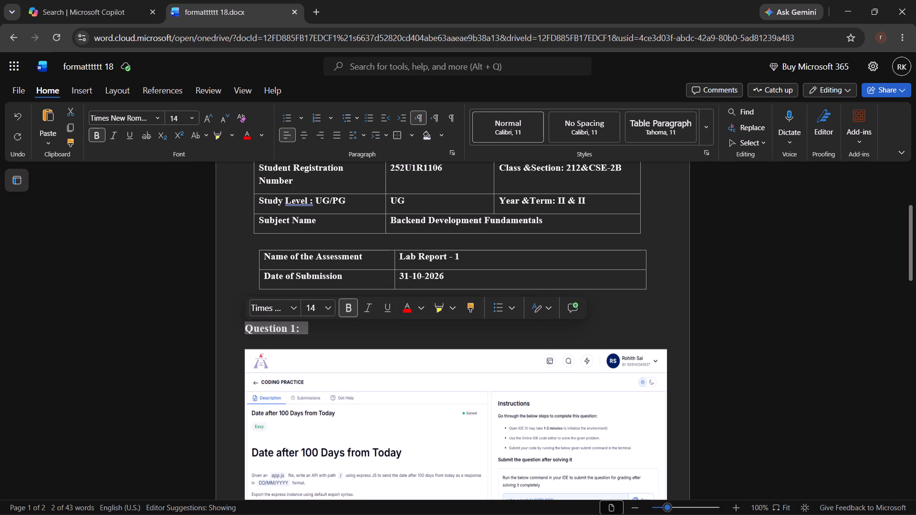
pyautogui.hotkey('ctrl', 'c')
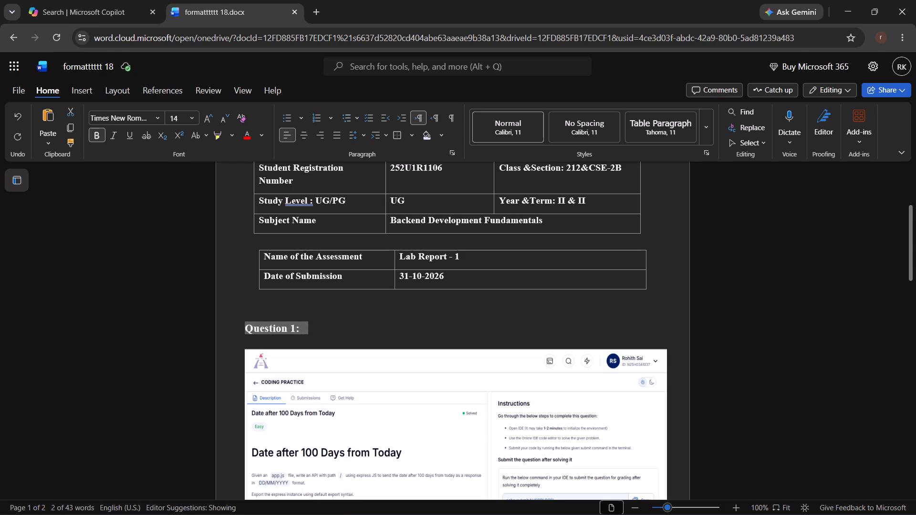
pyautogui.click(334, 317)
pyautogui.scroll(-9, 334, 317)
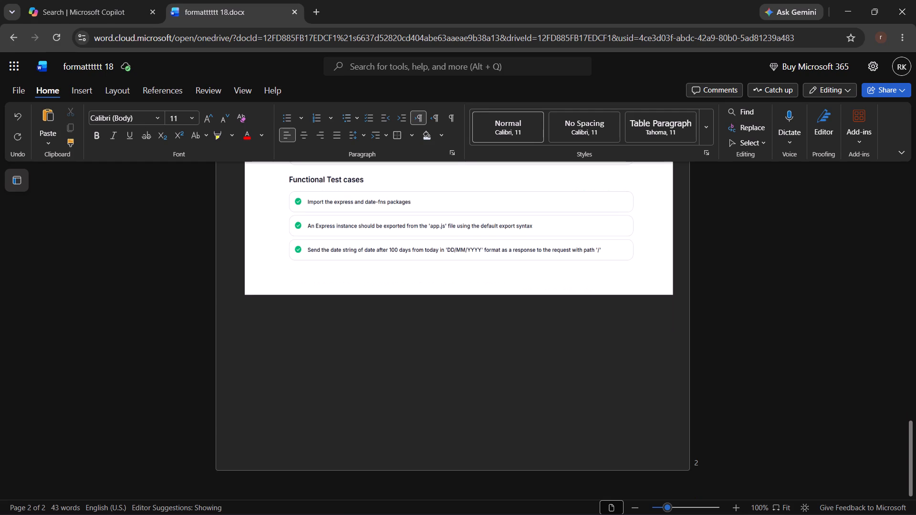
pyautogui.click(284, 341)
pyautogui.press('Return')
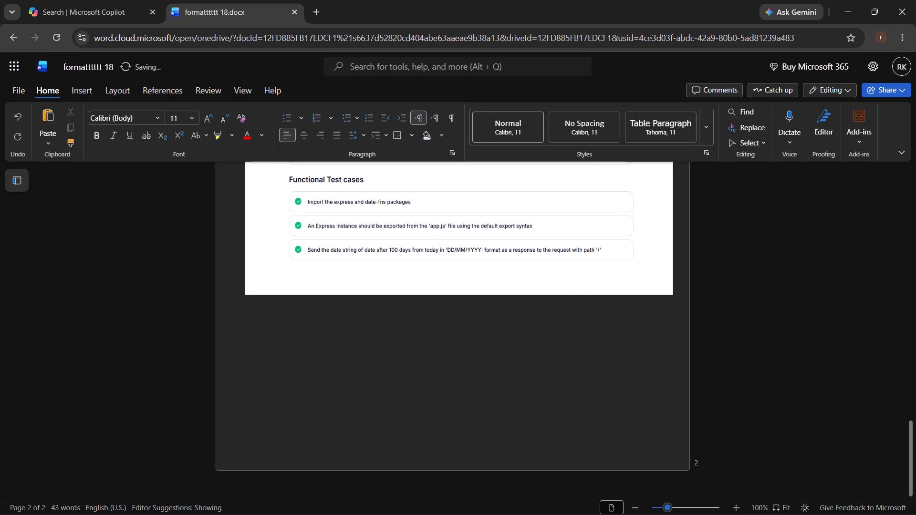
pyautogui.hotkey('ctrl', 'v')
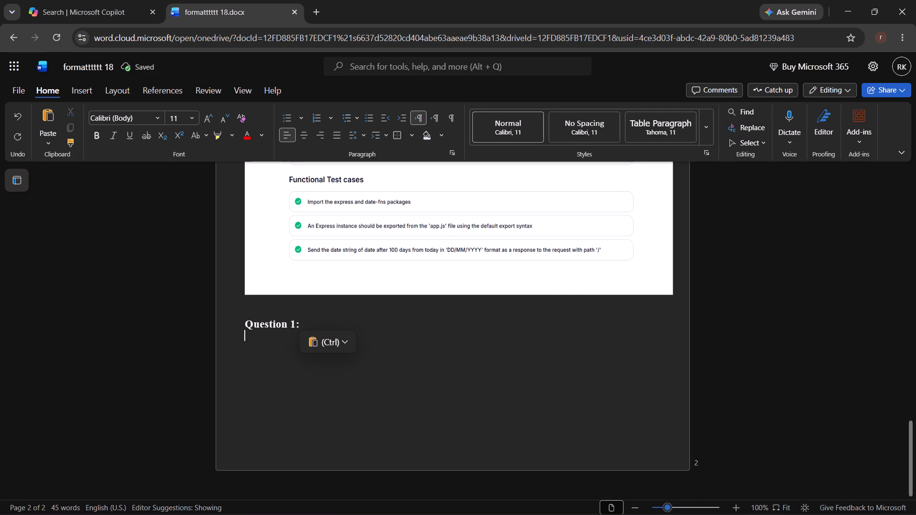
pyautogui.click(297, 324)
pyautogui.press('BackSpace')
pyautogui.press('2')
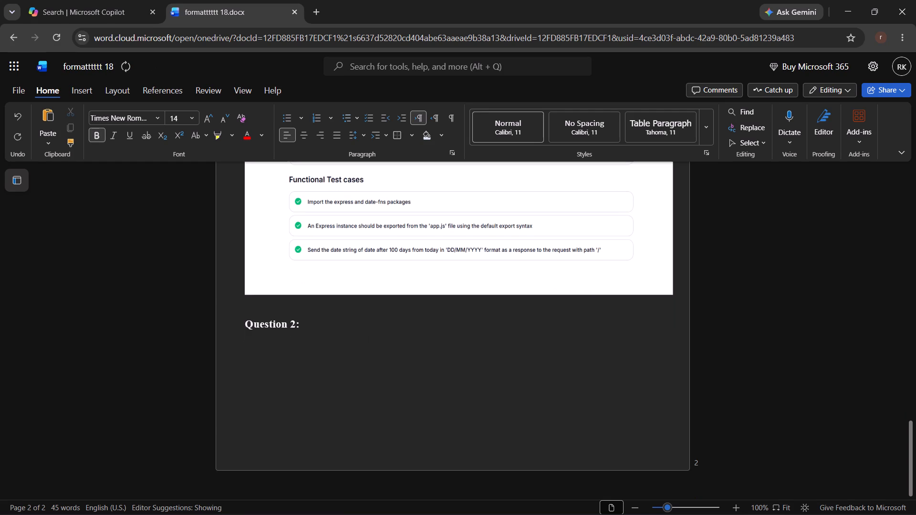
# Copy the "Code:" heading and paste it below "Question 2:" with blank space between them.
pyautogui.scroll(3, 365, 337)
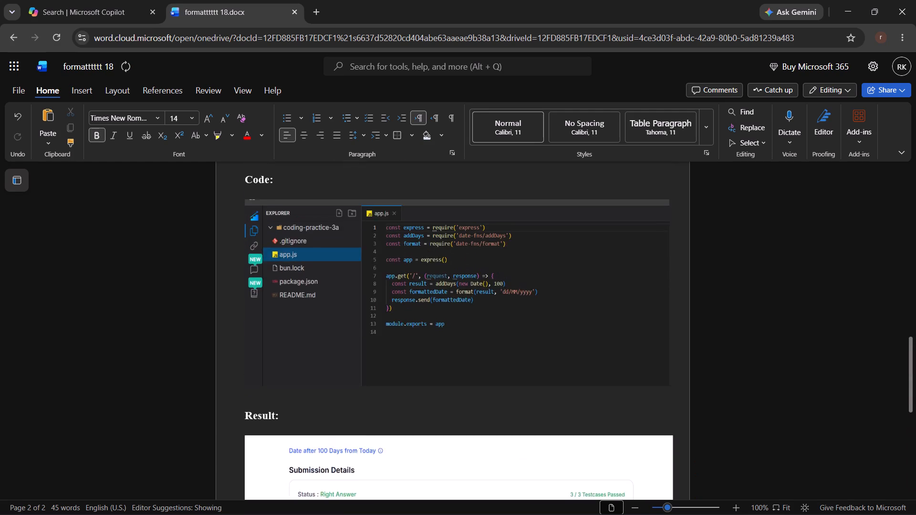
pyautogui.scroll(2, 365, 337)
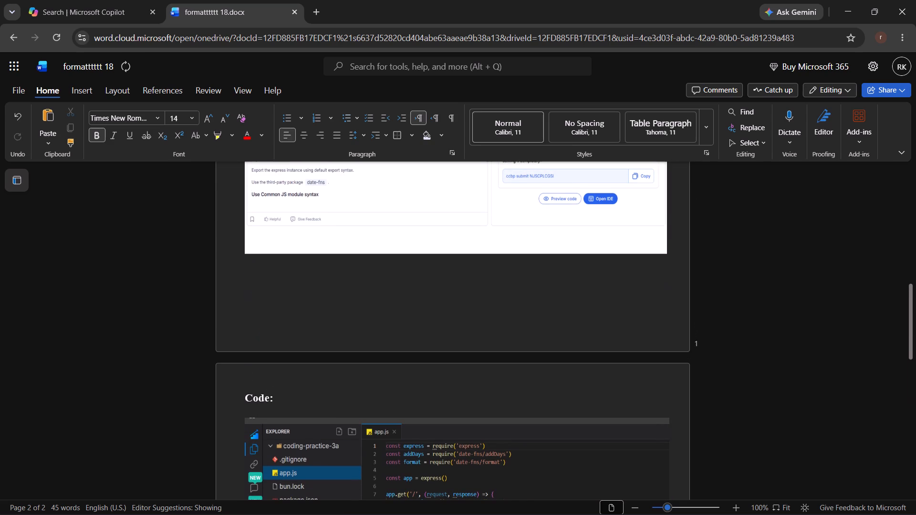
pyautogui.moveTo(276, 398); pyautogui.dragTo(246, 399)
pyautogui.hotkey('ctrl', 'c')
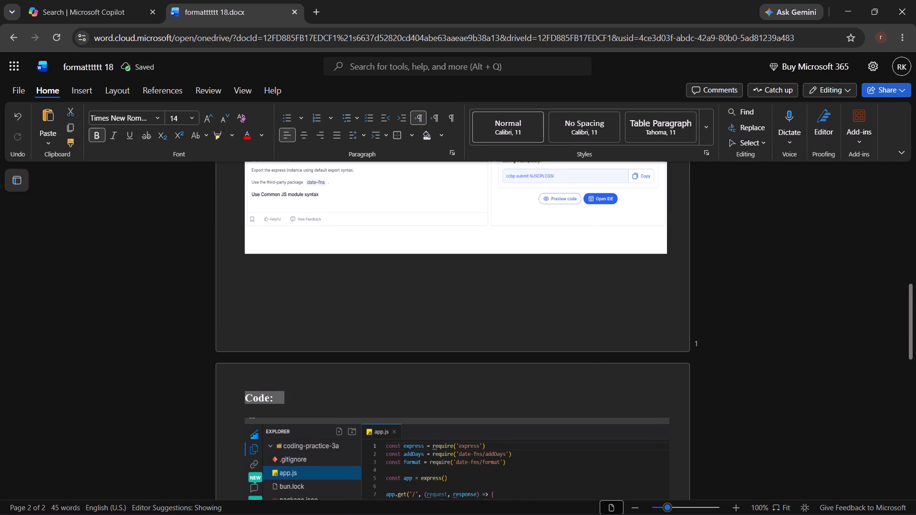
pyautogui.scroll(-6, 246, 399)
pyautogui.click(251, 359)
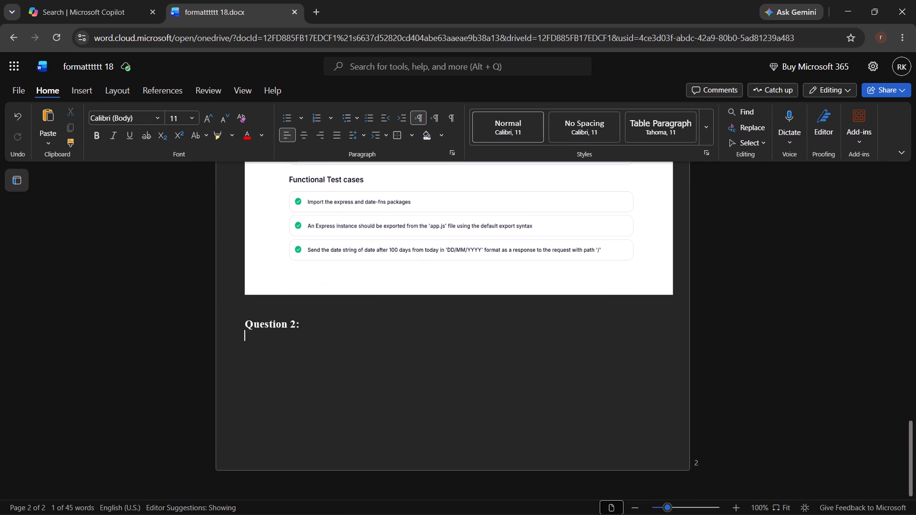
pyautogui.press('Return')
pyautogui.press('Return')
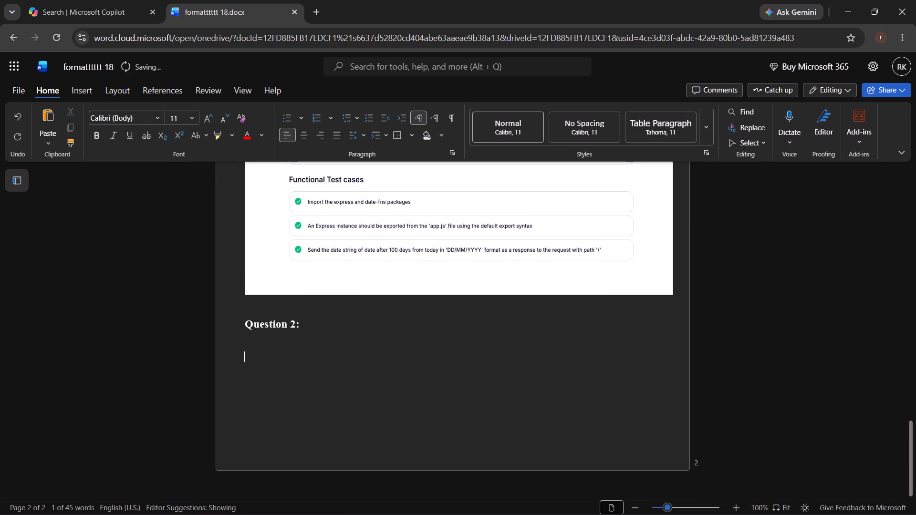
pyautogui.hotkey('ctrl', 'v')
# Copy the "Result:" heading and paste it below the new "Code:" heading, leaving blank lines between them.
pyautogui.scroll(3, 359, 336)
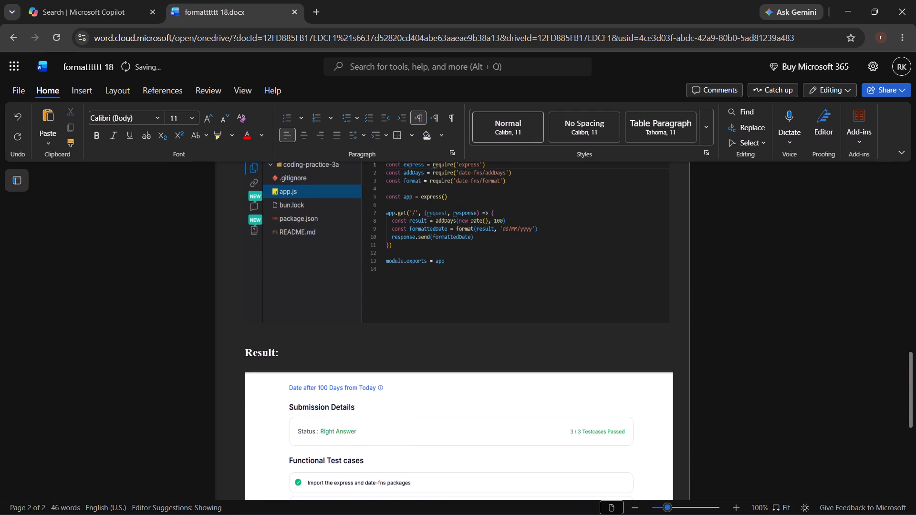
pyautogui.moveTo(281, 352); pyautogui.dragTo(244, 354)
pyautogui.hotkey('ctrl', 'c')
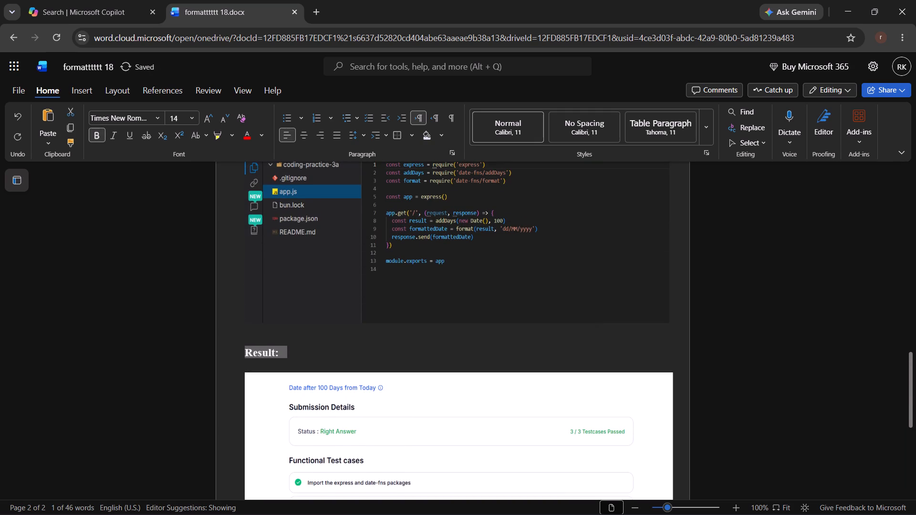
pyautogui.click(329, 349)
pyautogui.scroll(-5, 329, 349)
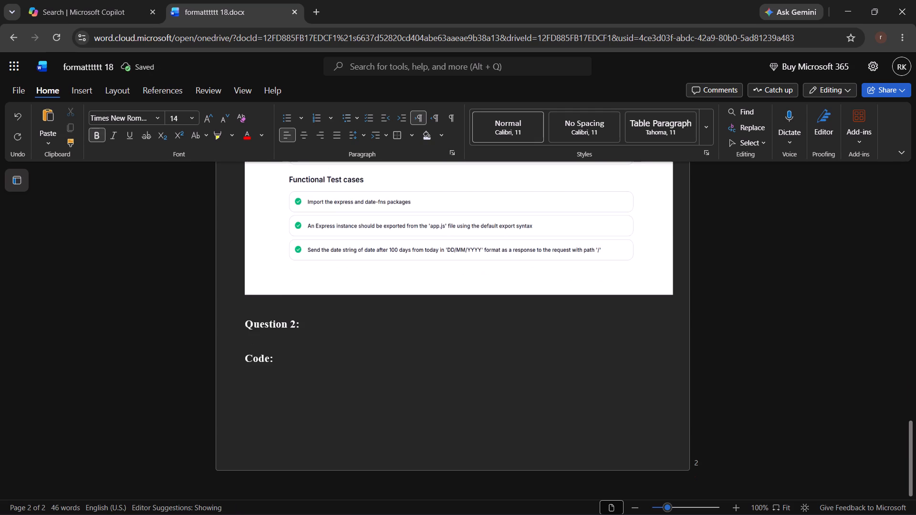
pyautogui.click(282, 363)
pyautogui.press('Return')
pyautogui.press('Return')
pyautogui.press('Return')
pyautogui.hotkey('ctrl', 'v')
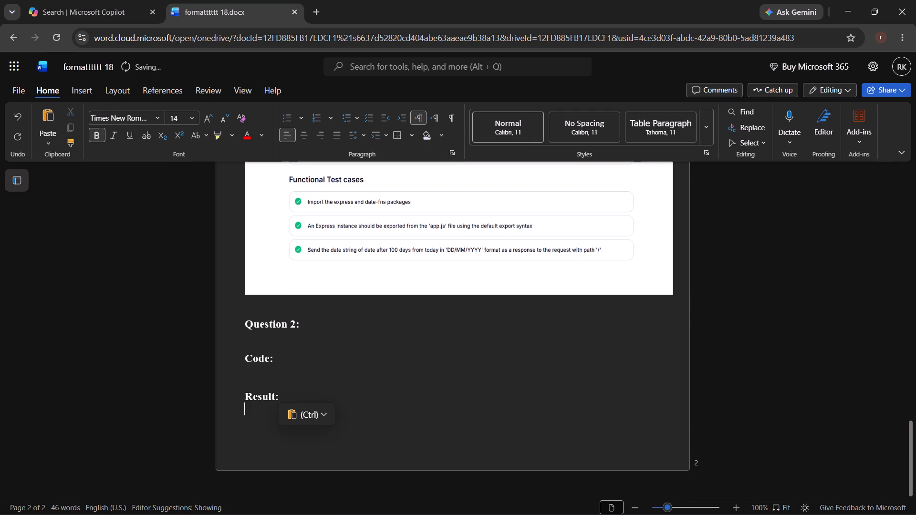
# Insert blank lines above "Question 2:" until the new question section starts on page 3.
pyautogui.click(250, 310)
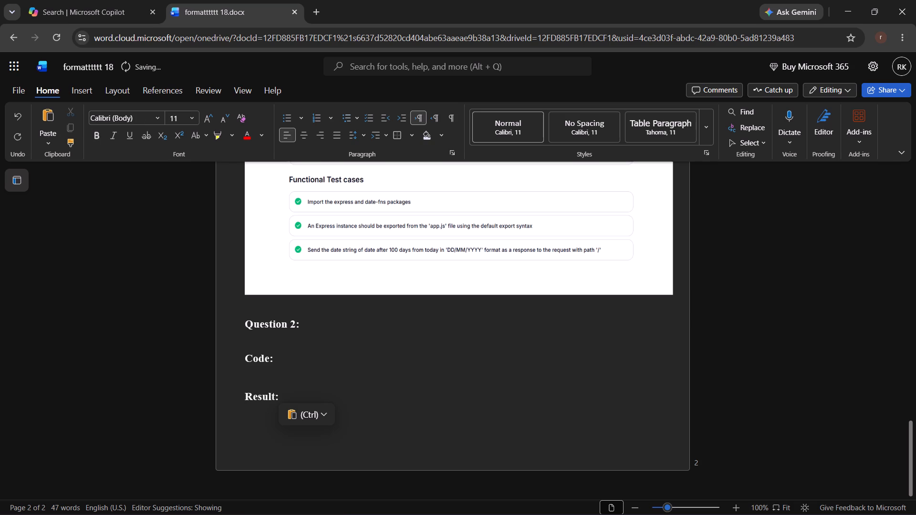
pyautogui.press('Return')
pyautogui.press('Return')
pyautogui.press('Return')
pyautogui.press('Return')
pyautogui.press('Return')
pyautogui.press('Return')
pyautogui.press('Return')
pyautogui.press('Return')
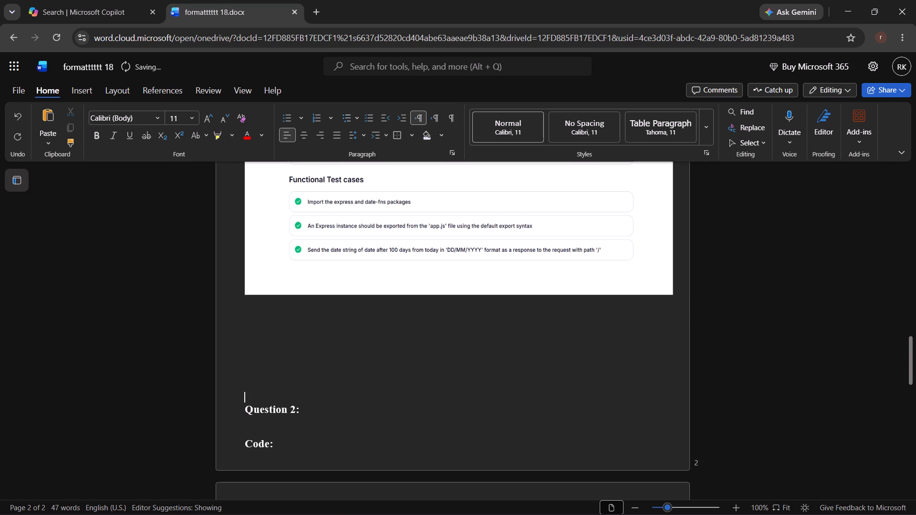
pyautogui.press('Return')
pyautogui.press('Return')
pyautogui.press('Return')
pyautogui.press('Return')
pyautogui.press('Return')
pyautogui.press('Return')
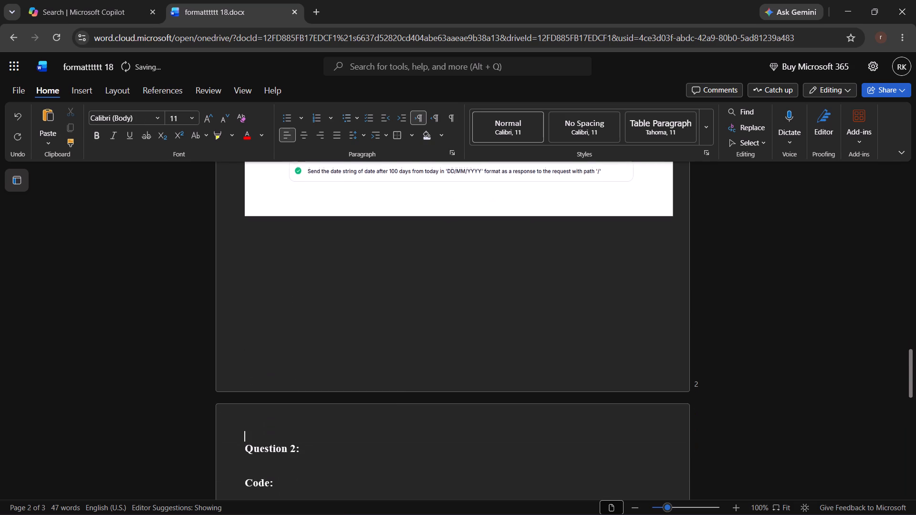
pyautogui.scroll(-1, 250, 310)
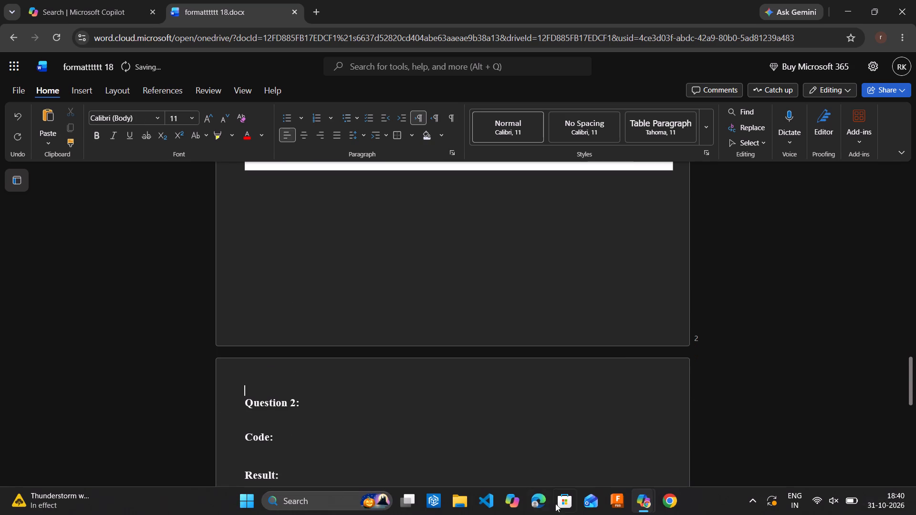
# Open a new Chrome window with the "Your Chrome" profile and go to the learning.ccbp.in portal.
pyautogui.click(671, 501)
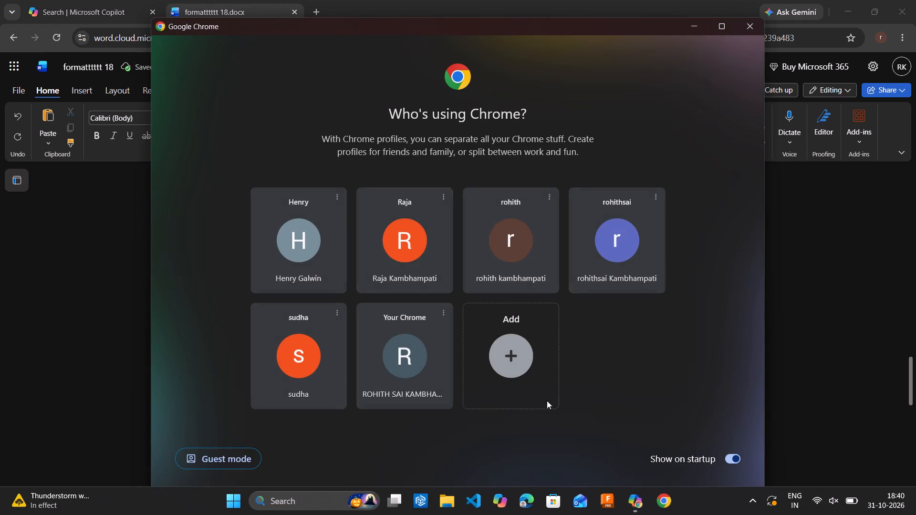
pyautogui.click(392, 371)
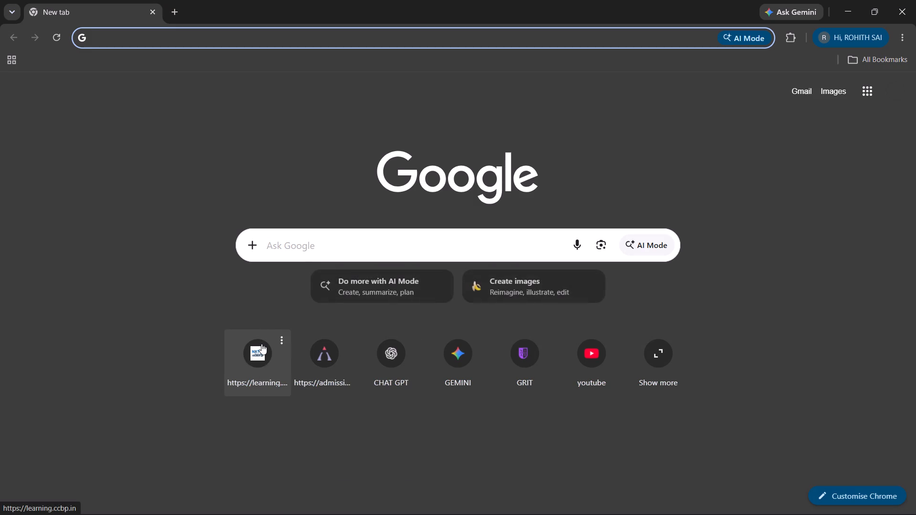
pyautogui.click(264, 354)
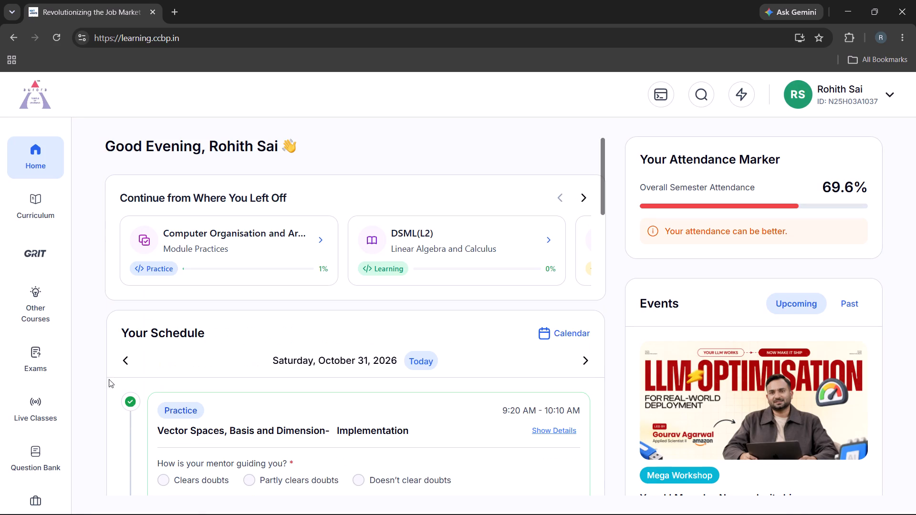
# Open the "Today's Date" question from the Backend Development Fundamentals coding practice for NodeJS and ExpressJS.
pyautogui.hscroll(-1, 435, 254)
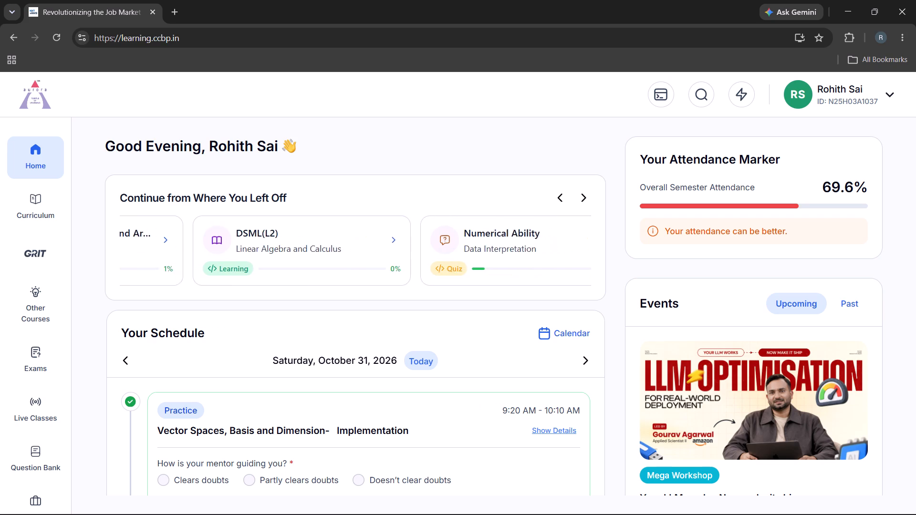
pyautogui.hscroll(-1, 435, 254)
pyautogui.hscroll(-2, 286, 243)
pyautogui.hscroll(-3, 522, 254)
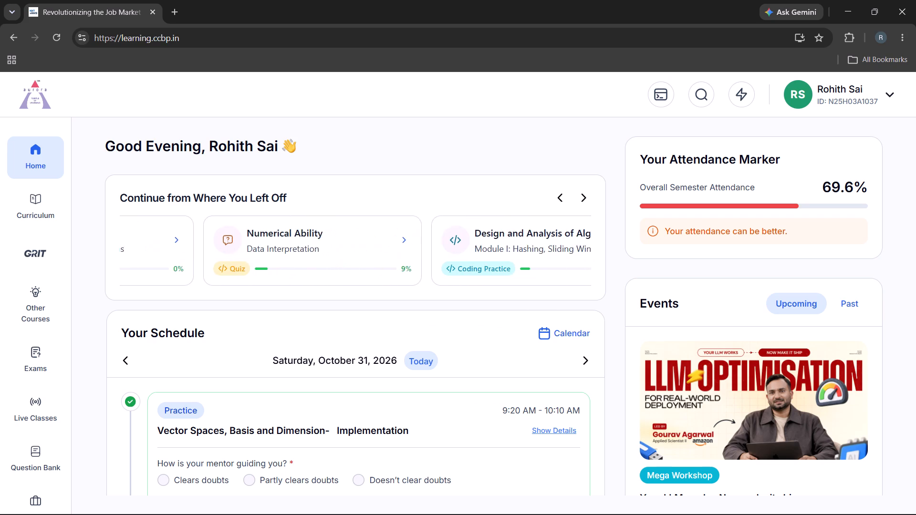
pyautogui.hscroll(-5, 522, 254)
pyautogui.hscroll(2, 522, 254)
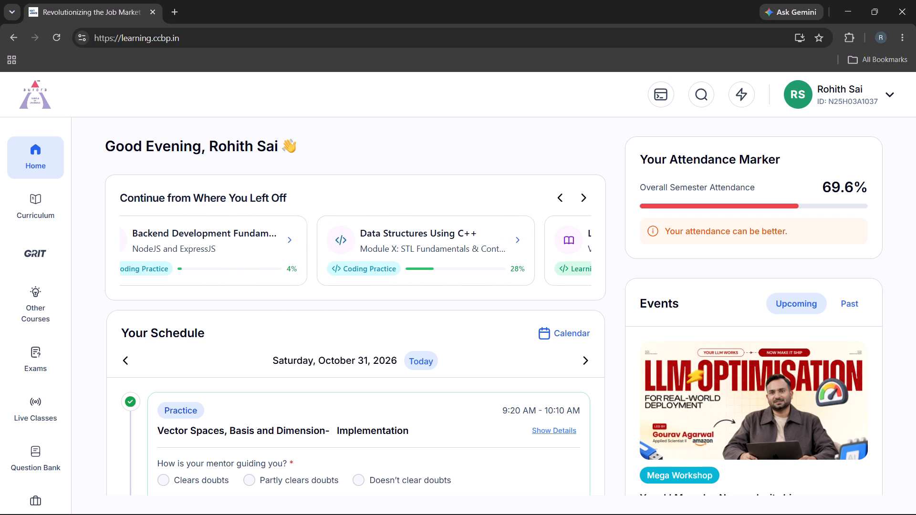
pyautogui.click(290, 237)
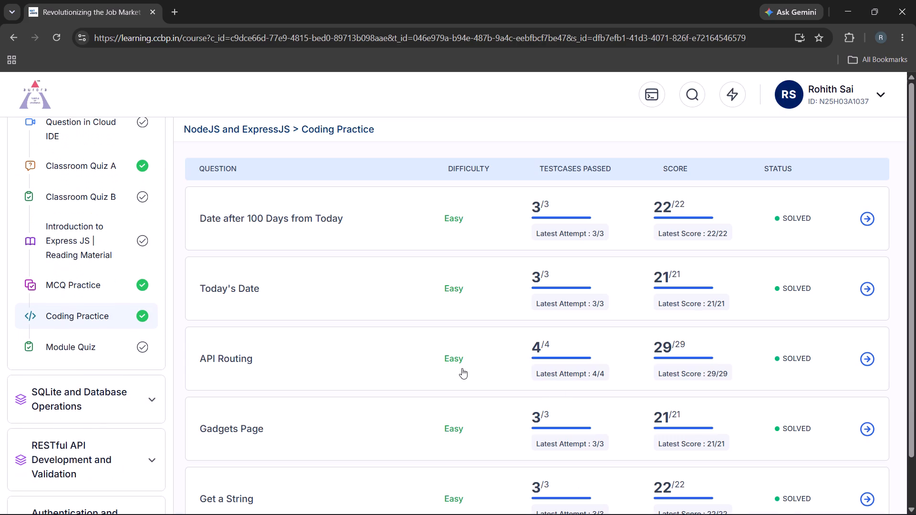
pyautogui.click(426, 308)
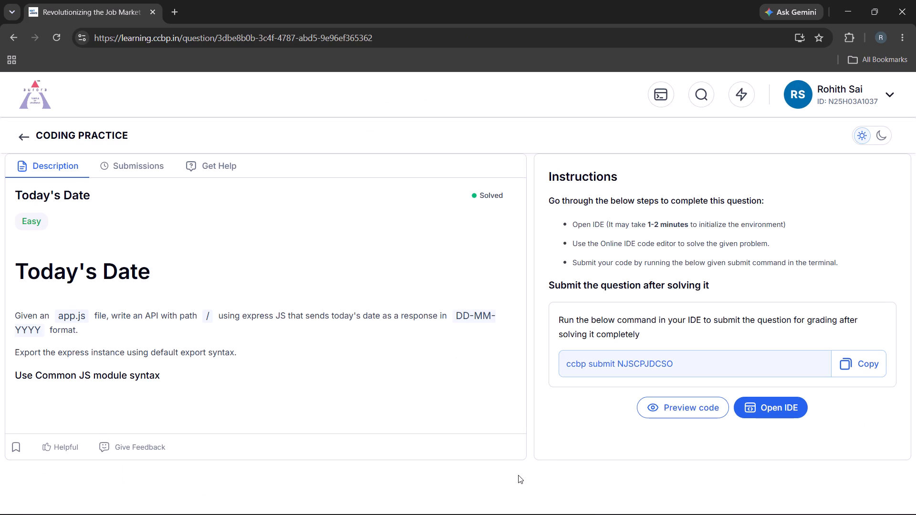
# Capture a screenshot of the whole "Today's Date" question page, from the portal header downward.
pyautogui.press('Print')
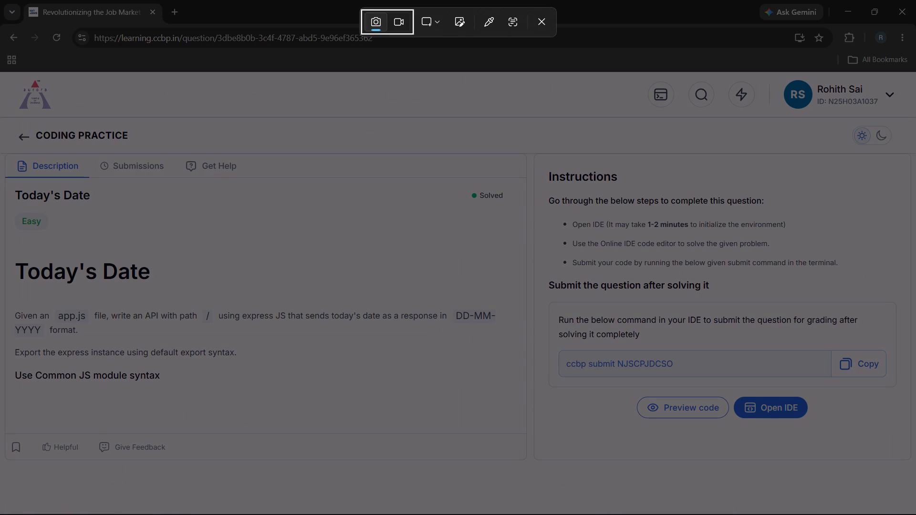
pyautogui.moveTo(0, 71); pyautogui.dragTo(915, 408)
pyautogui.hscroll(1, 470, 180)
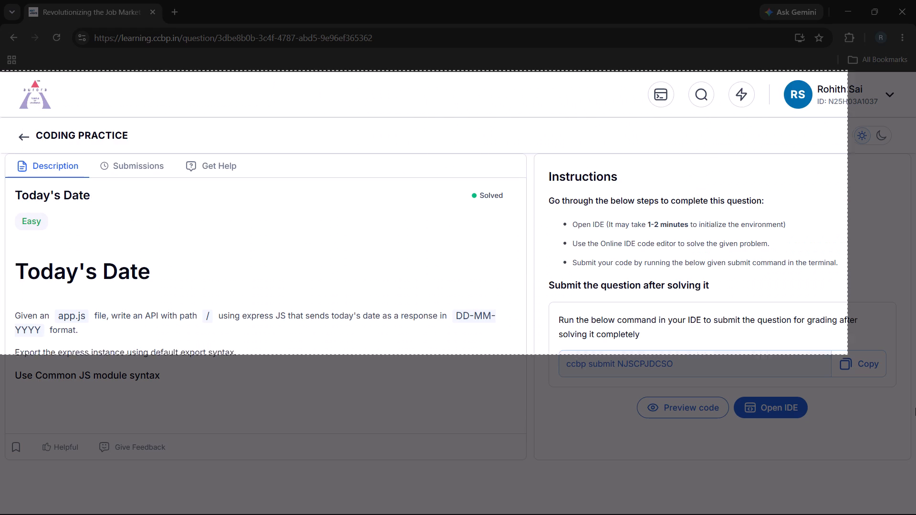
pyautogui.hscroll(1, 915, 408)
pyautogui.moveTo(915, 408); pyautogui.dragTo(915, 514)
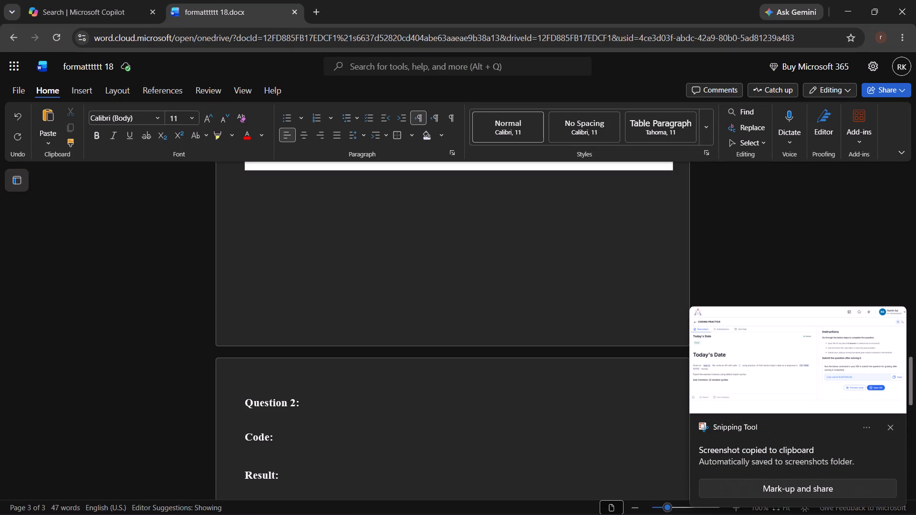
pyautogui.hotkey('ctrl', 'v')
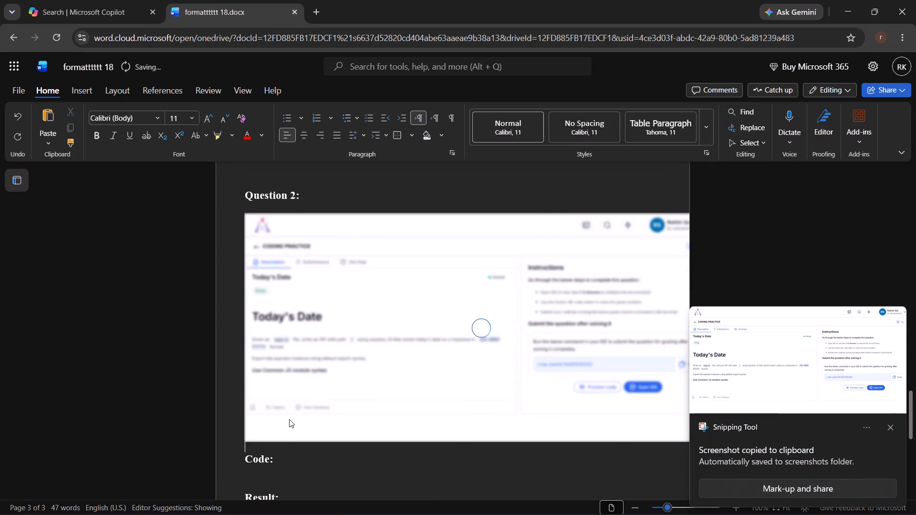
pyautogui.click(348, 380)
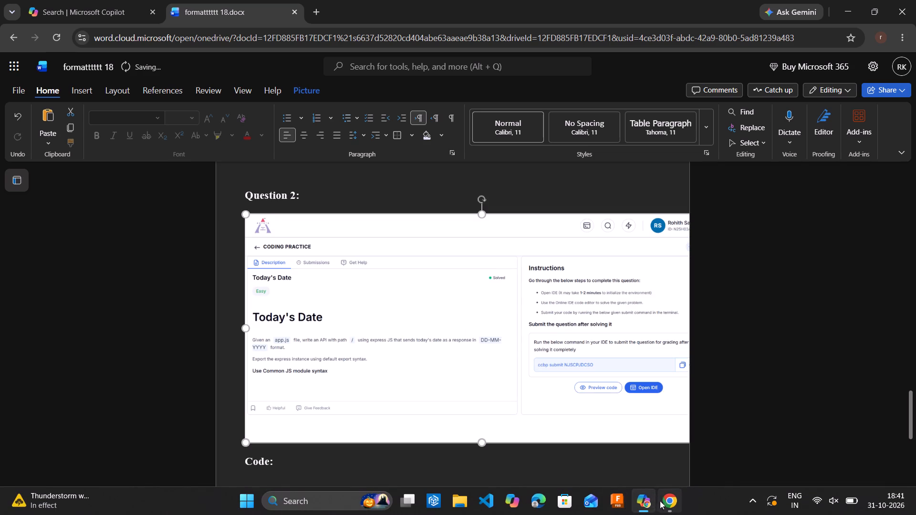
# Switch to the learning portal window and launch the IDE for the "Today's Date" question.
pyautogui.click(663, 501)
pyautogui.click(756, 404)
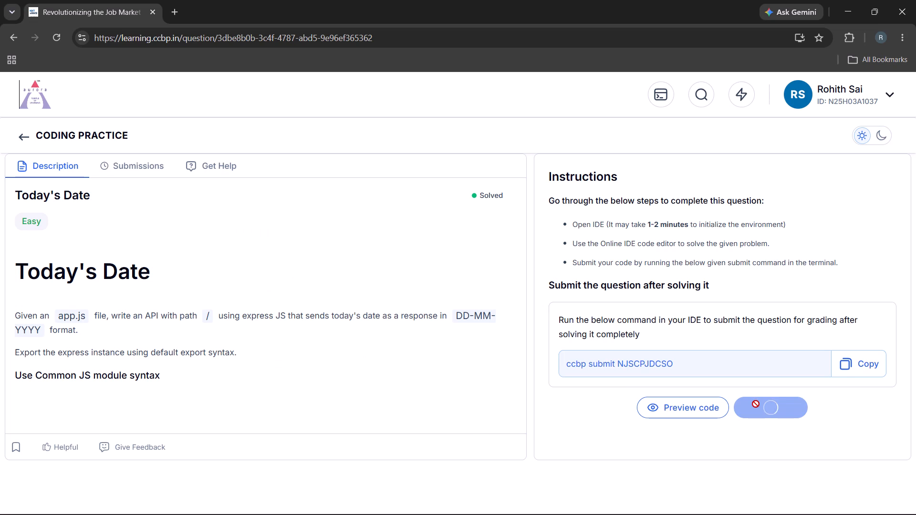
# Back in the Word document, narrow the pasted question screenshot so it fits within the page width.
pyautogui.click(644, 499)
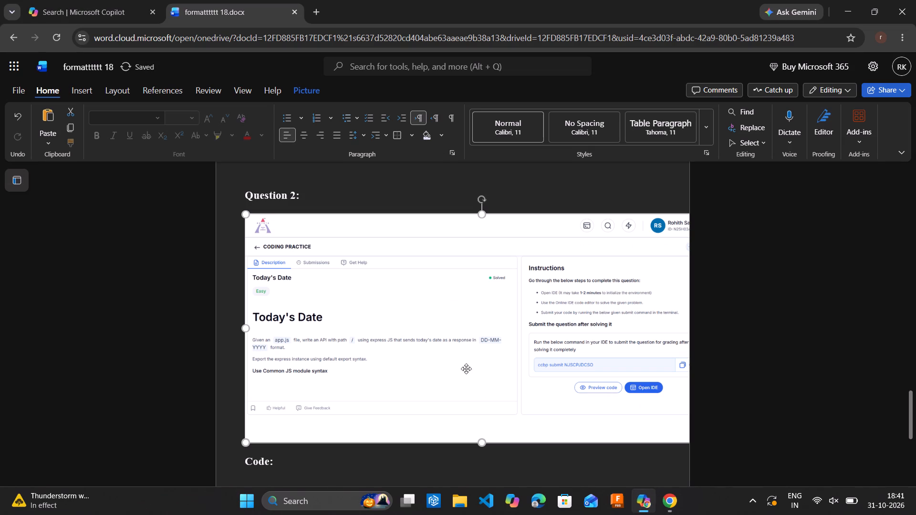
pyautogui.click(457, 357)
pyautogui.moveTo(245, 329); pyautogui.dragTo(299, 331)
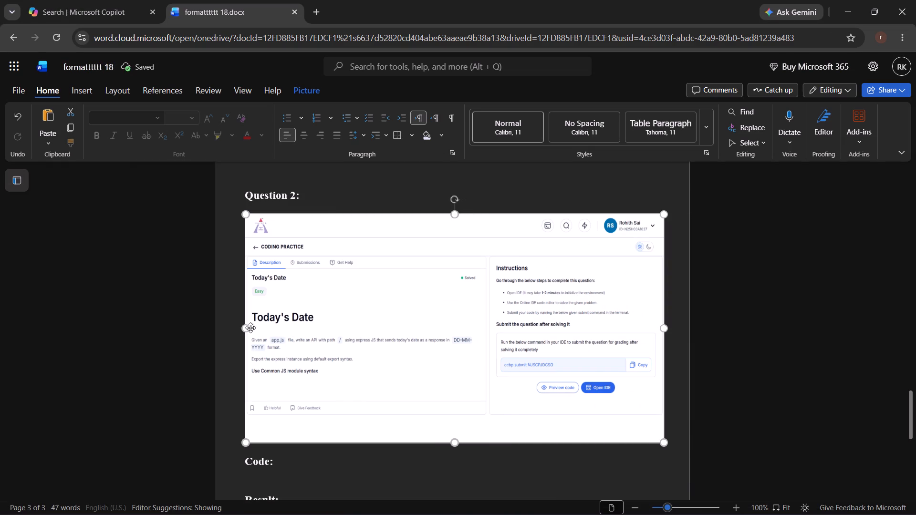
pyautogui.click(291, 458)
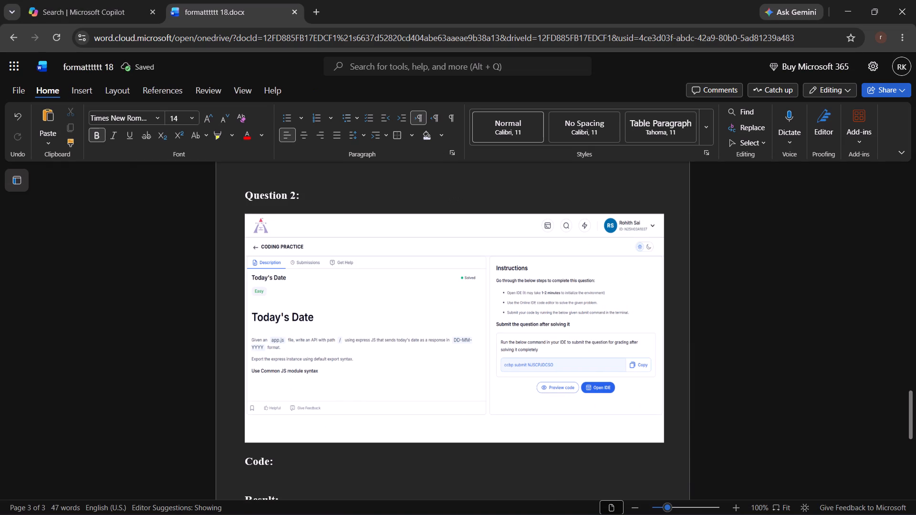
# In the learning portal, open the "Right Answer" submission details for "Today's Date" and capture a screenshot of the page.
pyautogui.click(672, 500)
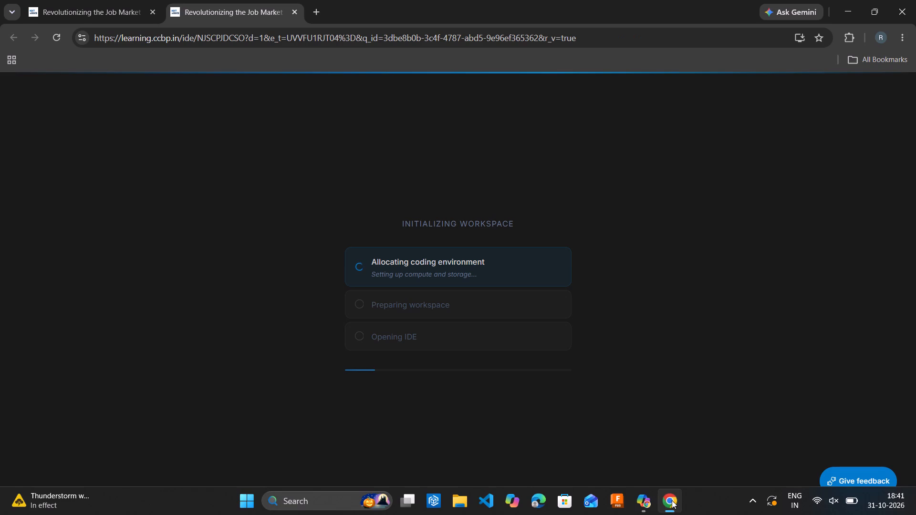
pyautogui.click(120, 0)
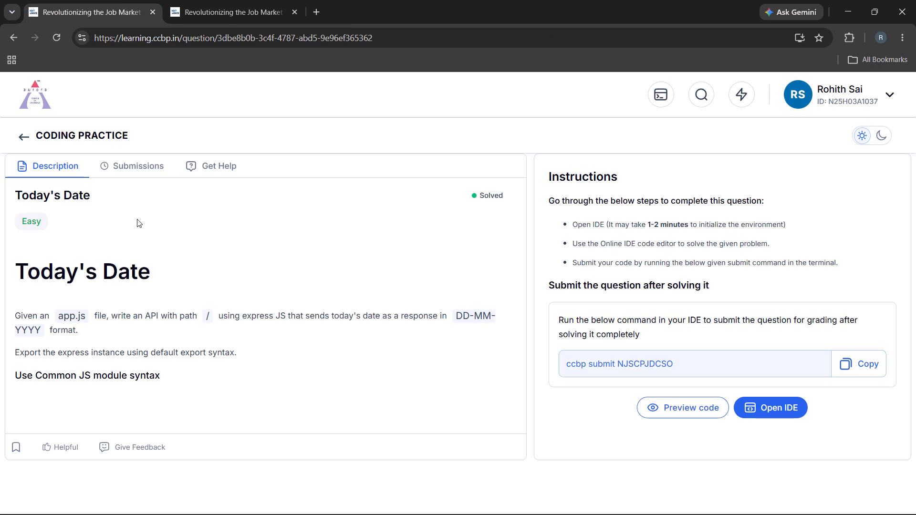
pyautogui.click(116, 175)
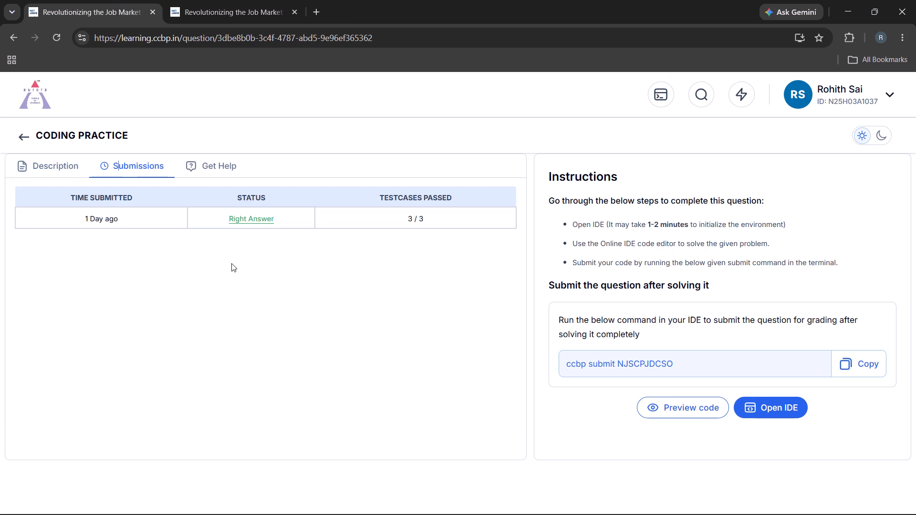
pyautogui.click(258, 219)
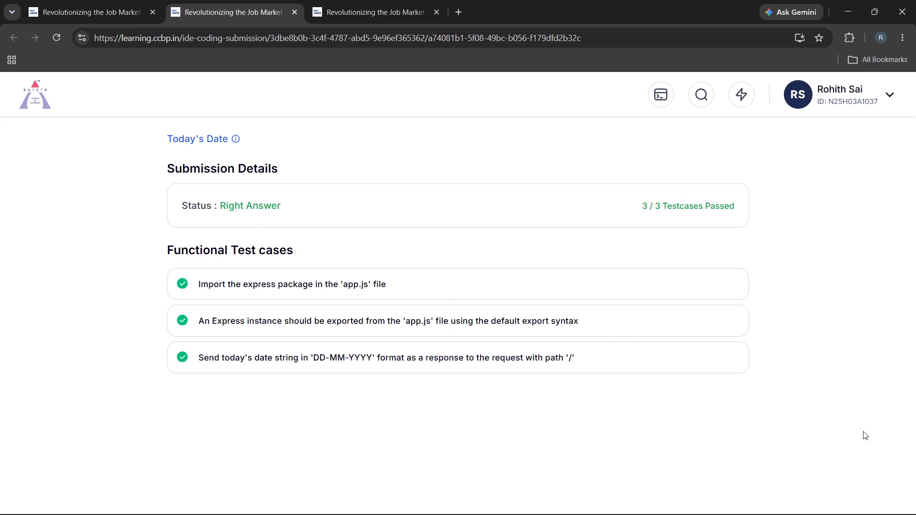
pyautogui.press('Print')
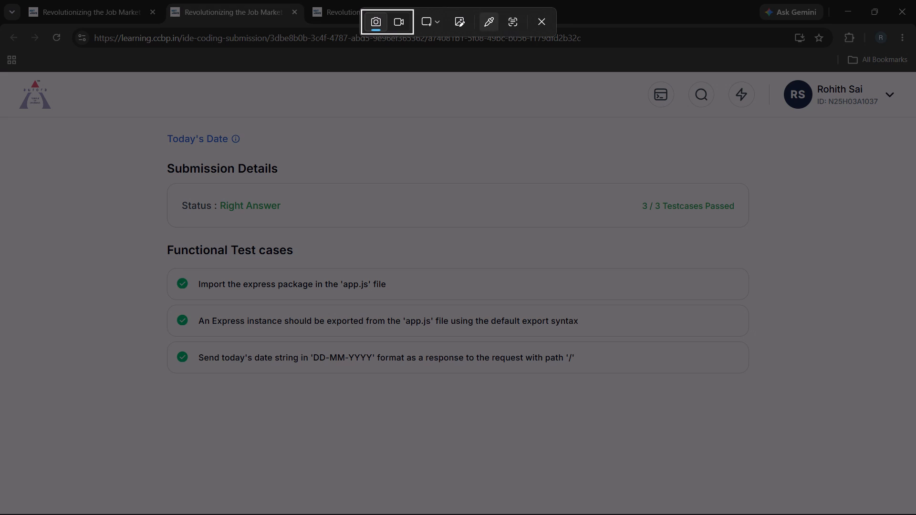
pyautogui.click(538, 19)
pyautogui.moveTo(1, 72); pyautogui.dragTo(915, 514)
pyautogui.hscroll(4, 131, 88)
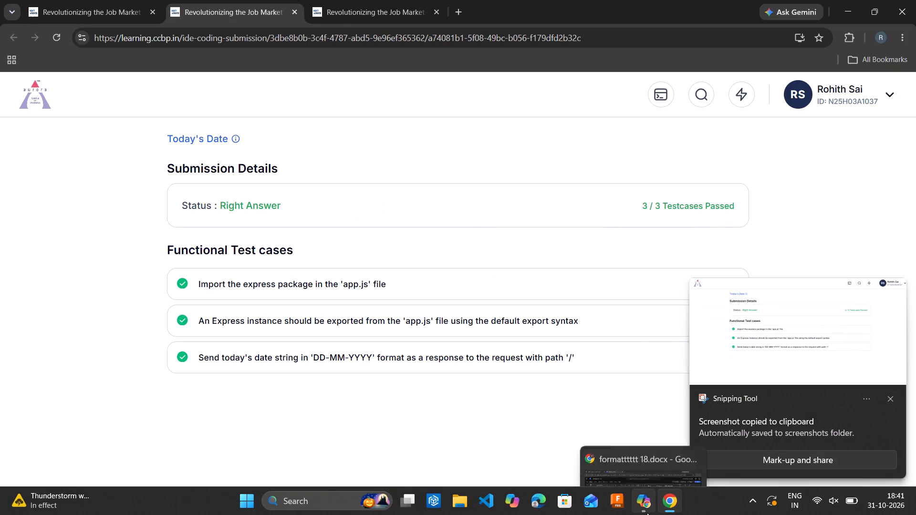
# In the Word document, add blank lines below the "Result:" heading of Question 2 and paste the submission details screenshot.
pyautogui.click(653, 504)
pyautogui.scroll(-2, 241, 449)
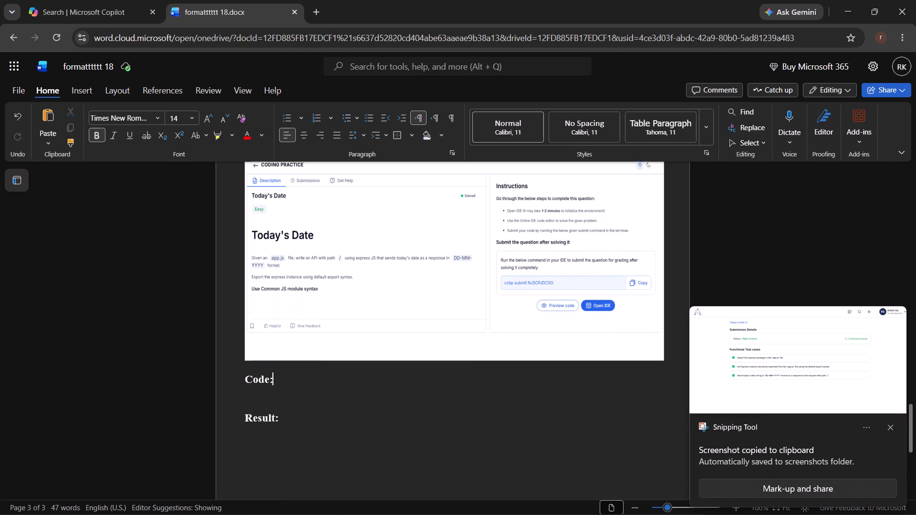
pyautogui.scroll(-1, 241, 449)
pyautogui.click(279, 368)
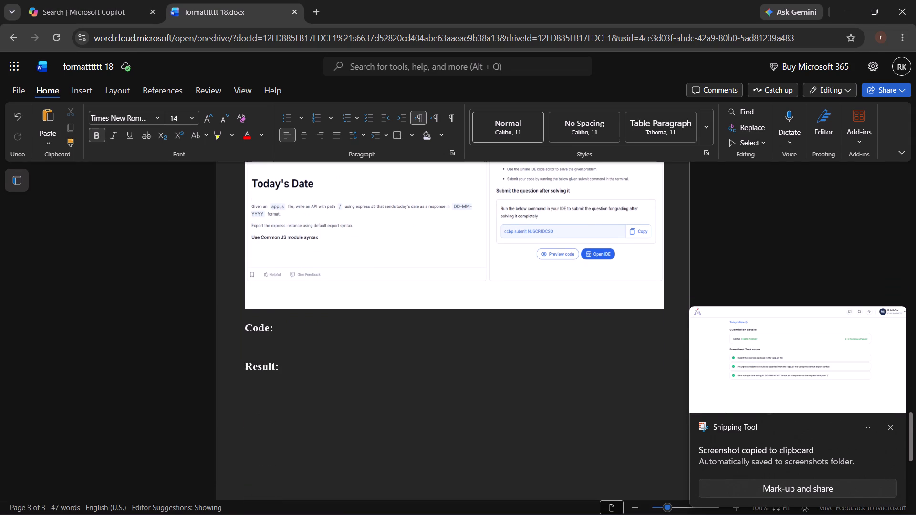
pyautogui.press('Return')
pyautogui.press('Return')
pyautogui.hotkey('ctrl', 'v')
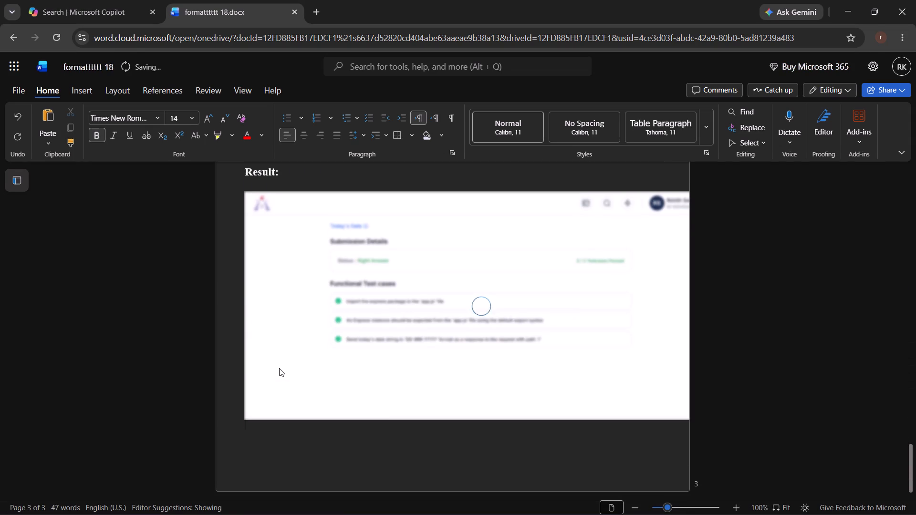
# Narrow the pasted submission details screenshot to about 7.45" wide so it fits on the page.
pyautogui.click(434, 299)
pyautogui.moveTo(245, 285); pyautogui.dragTo(312, 281)
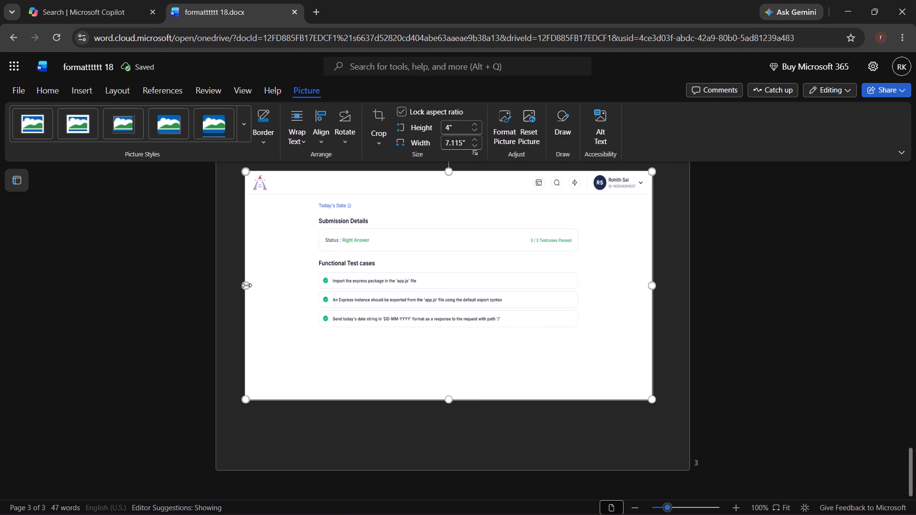
pyautogui.moveTo(245, 285); pyautogui.dragTo(234, 285)
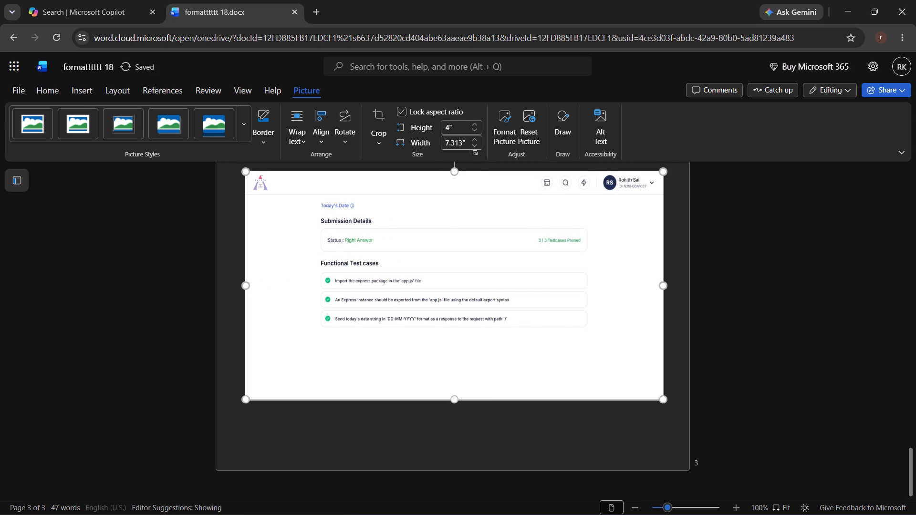
pyautogui.moveTo(245, 287); pyautogui.dragTo(241, 287)
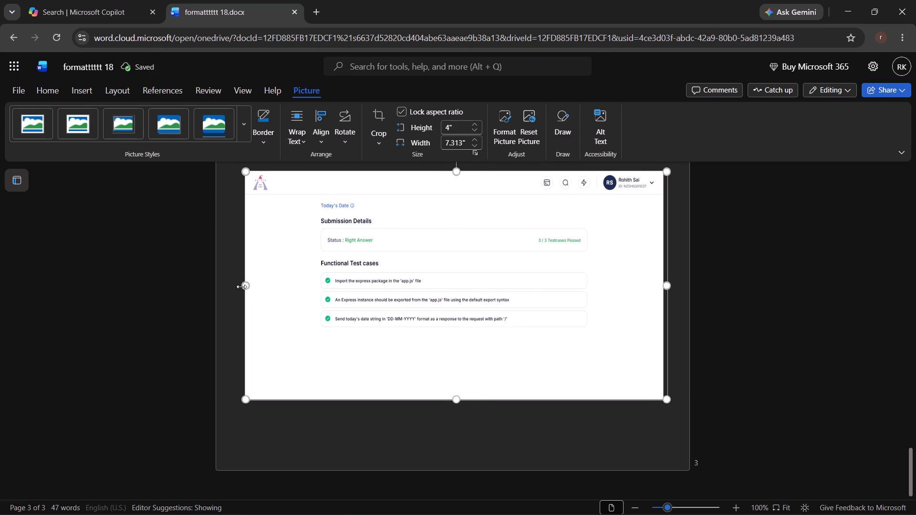
pyautogui.moveTo(241, 287); pyautogui.dragTo(237, 287)
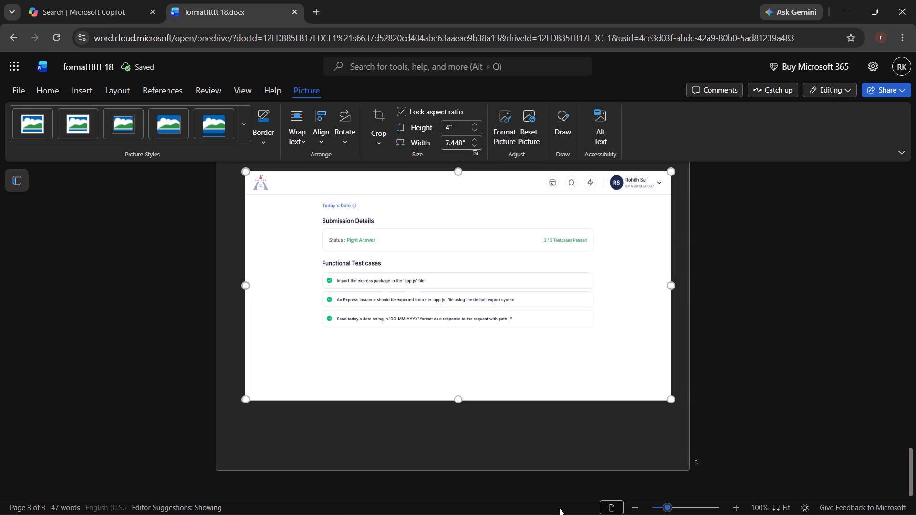
# In the portal's IDE, expand the coding-practice-3e folder and open app.js.
pyautogui.click(664, 498)
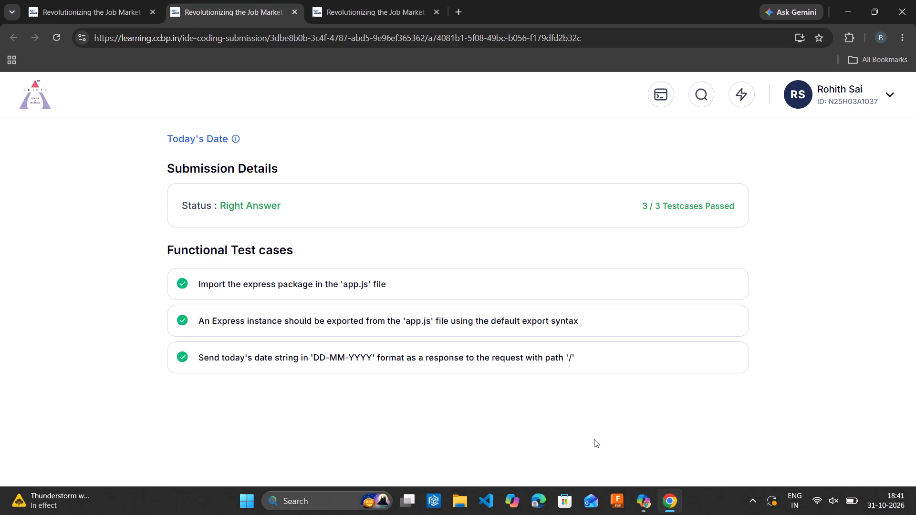
pyautogui.click(343, 0)
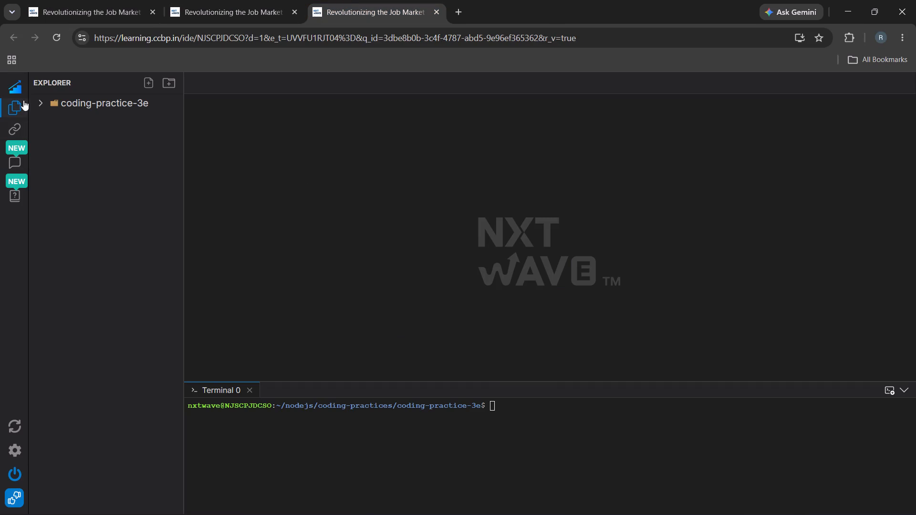
pyautogui.click(42, 104)
pyautogui.click(94, 137)
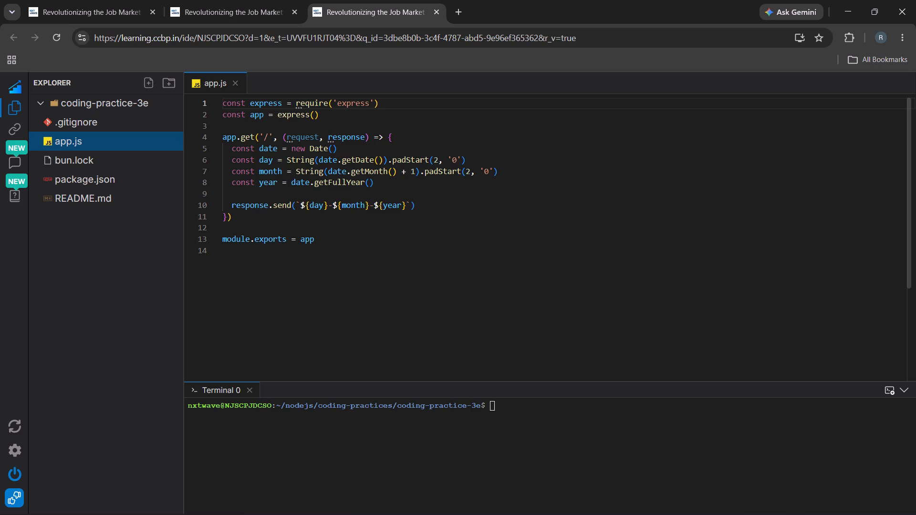
# Capture a screenshot of the IDE's file explorer together with the app.js code, leaving out the terminal.
pyautogui.press('Print')
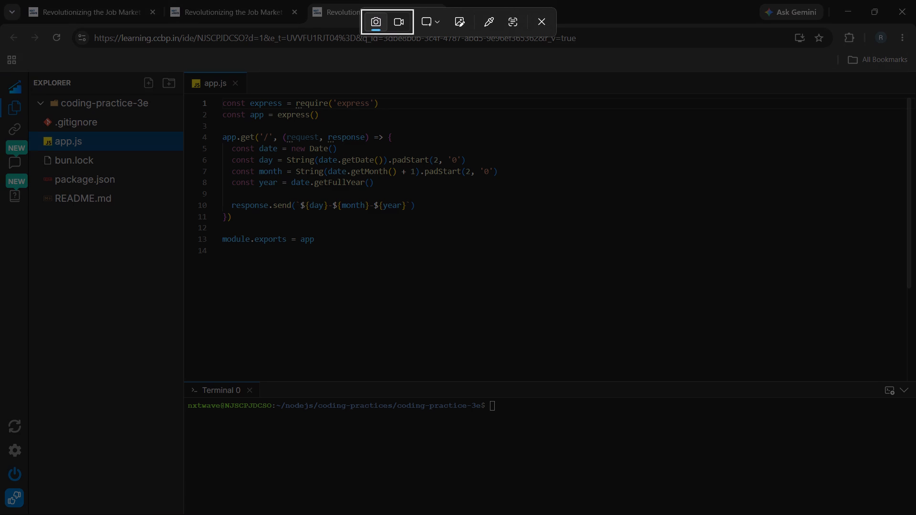
pyautogui.moveTo(0, 69); pyautogui.dragTo(556, 326)
pyautogui.scroll(1, 484, 226)
pyautogui.scroll(1, 556, 326)
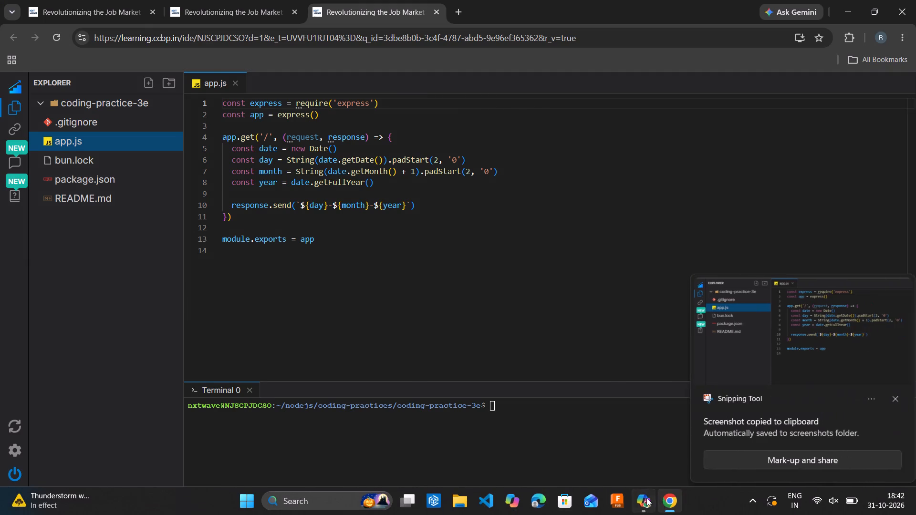
# Switch to the Word document, add blank lines below the "Code:" heading of Question 2 and paste the app.js screenshot.
pyautogui.click(646, 498)
pyautogui.scroll(-2, 386, 428)
pyautogui.scroll(1, 386, 428)
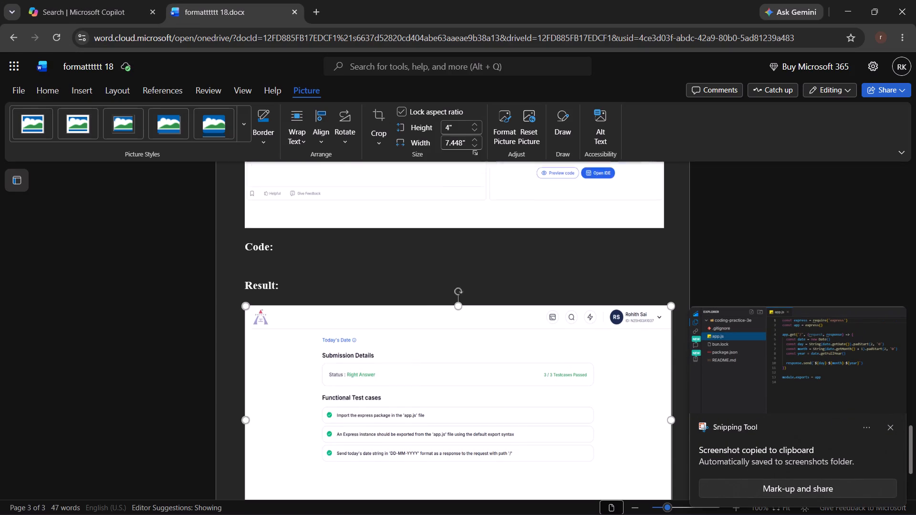
pyautogui.scroll(1, 386, 428)
pyautogui.click(291, 360)
pyautogui.press('Return')
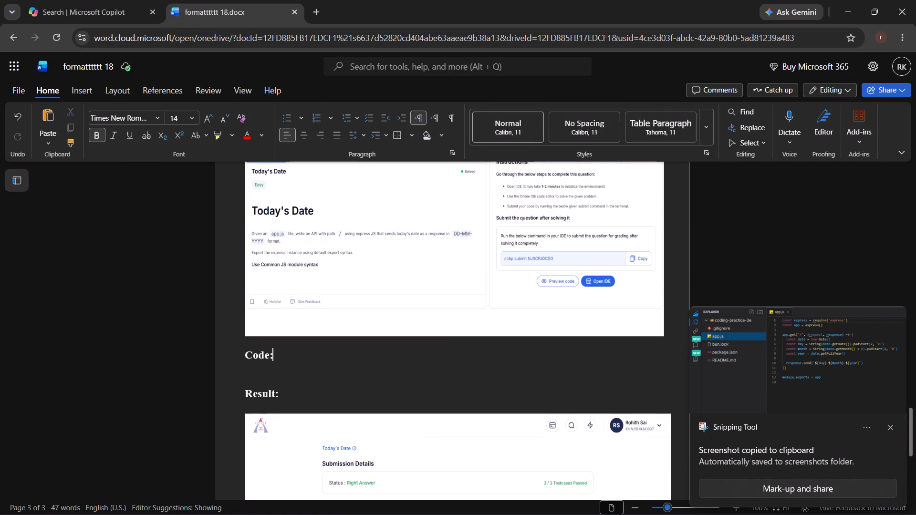
pyautogui.press('Return')
pyautogui.hotkey('ctrl', 'v')
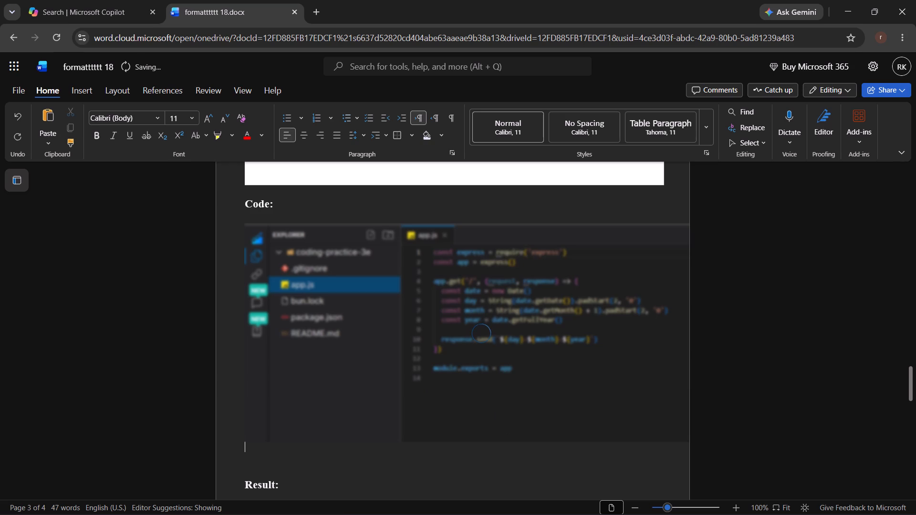
# Insert blank lines before Question 2's "Result:" heading to move it onto page 4, directly above the submission details screenshot.
pyautogui.scroll(-6, 468, 453)
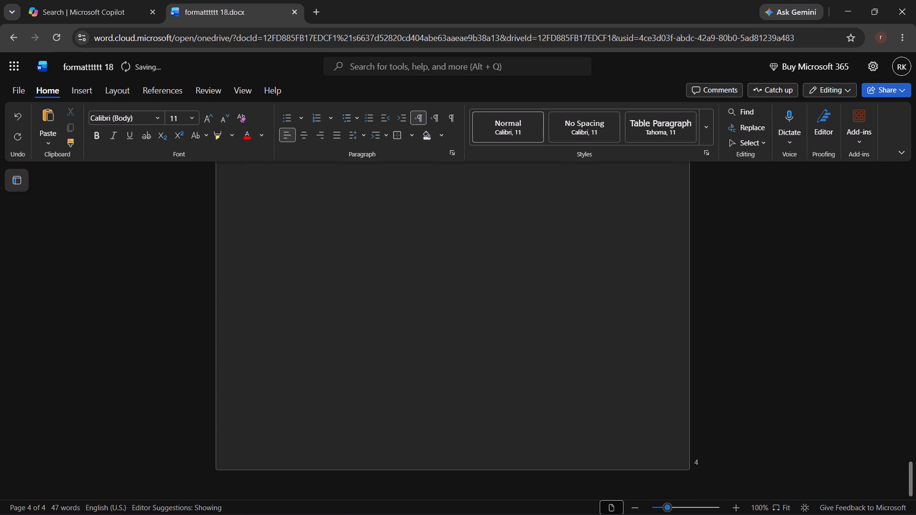
pyautogui.scroll(4, 468, 453)
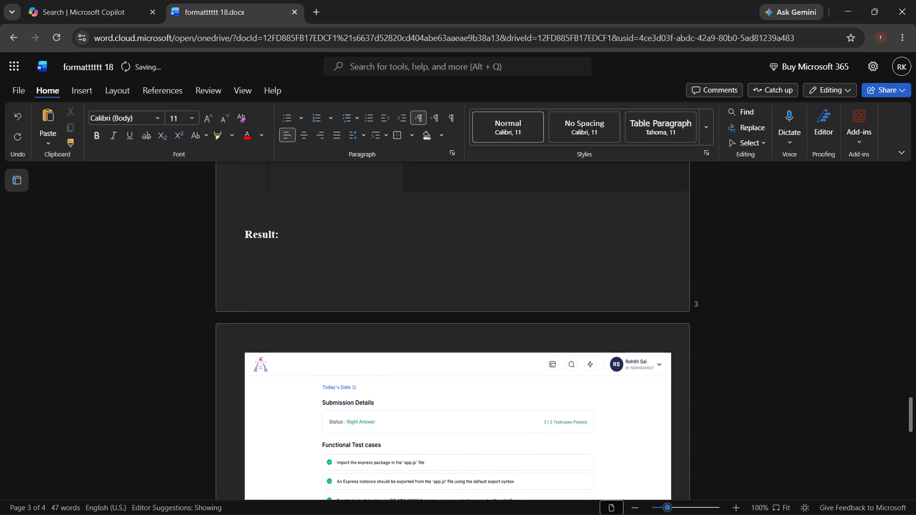
pyautogui.click(241, 236)
pyautogui.press('Return')
pyautogui.press('Return')
pyautogui.press('Return')
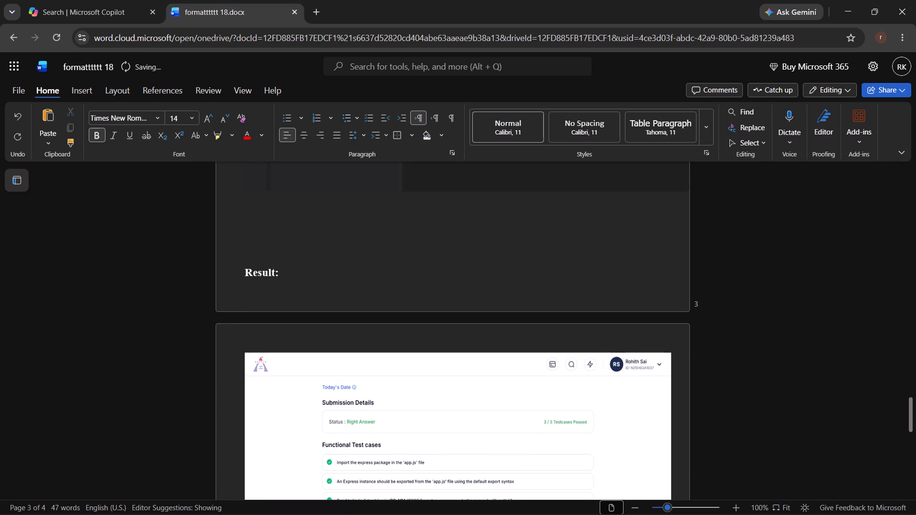
pyautogui.press('Return')
pyautogui.press('Return')
pyautogui.press('Return')
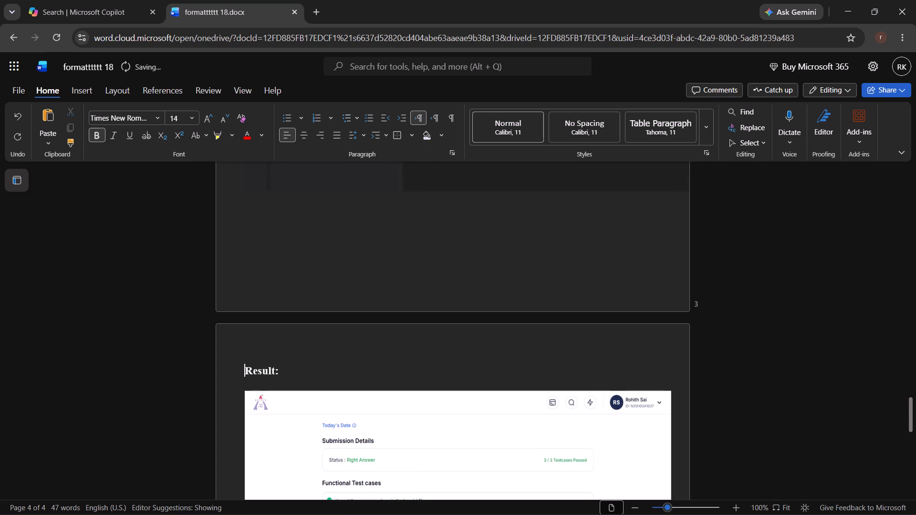
# Copy the "Question 1:" heading below the submission details screenshot on page 4 and renumber the copy as "Question 3:".
pyautogui.scroll(-2, 311, 333)
pyautogui.scroll(11, 311, 333)
pyautogui.scroll(-3, 311, 333)
pyautogui.scroll(1, 311, 333)
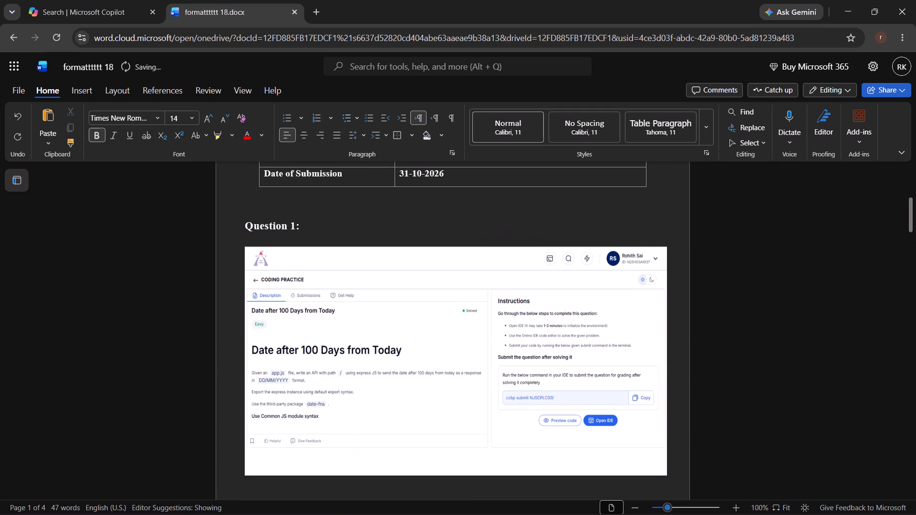
pyautogui.scroll(1, 311, 333)
pyautogui.moveTo(302, 239); pyautogui.dragTo(251, 238)
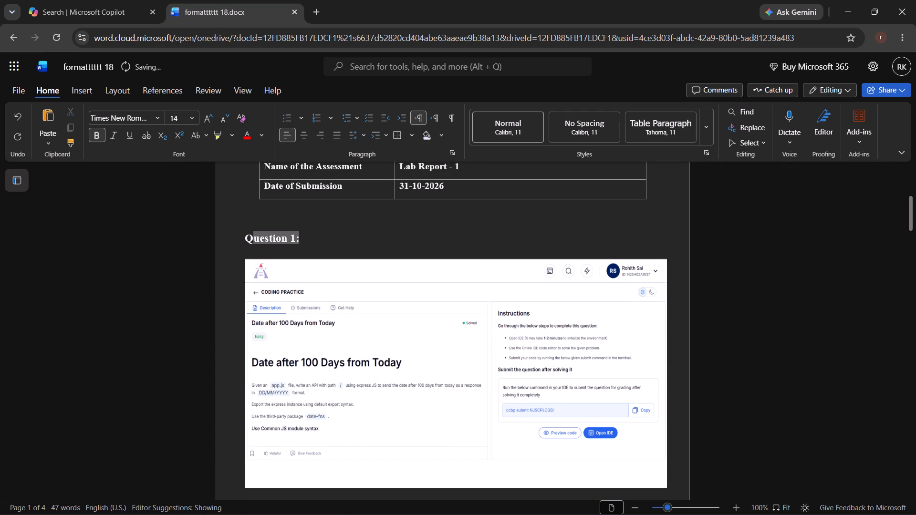
pyautogui.moveTo(251, 238); pyautogui.dragTo(245, 239)
pyautogui.hotkey('ctrl', 'c')
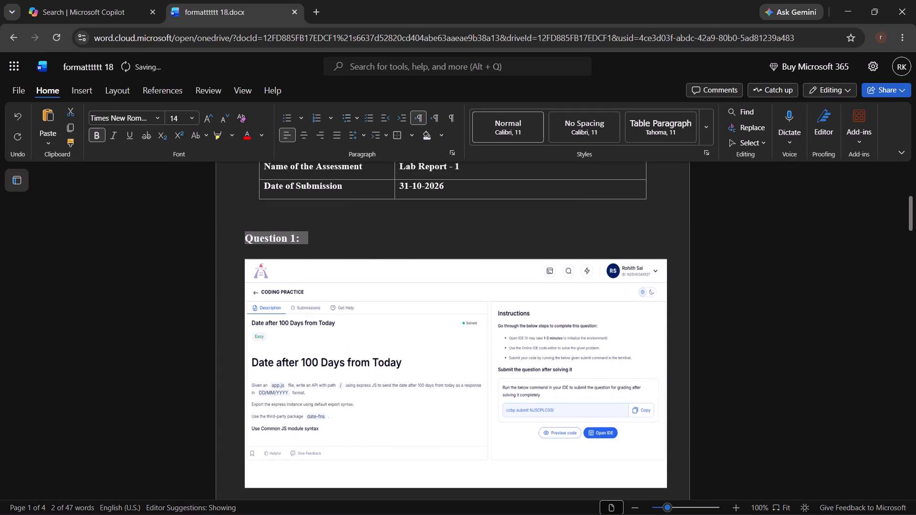
pyautogui.click(351, 235)
pyautogui.scroll(-13, 351, 235)
pyautogui.scroll(3, 351, 235)
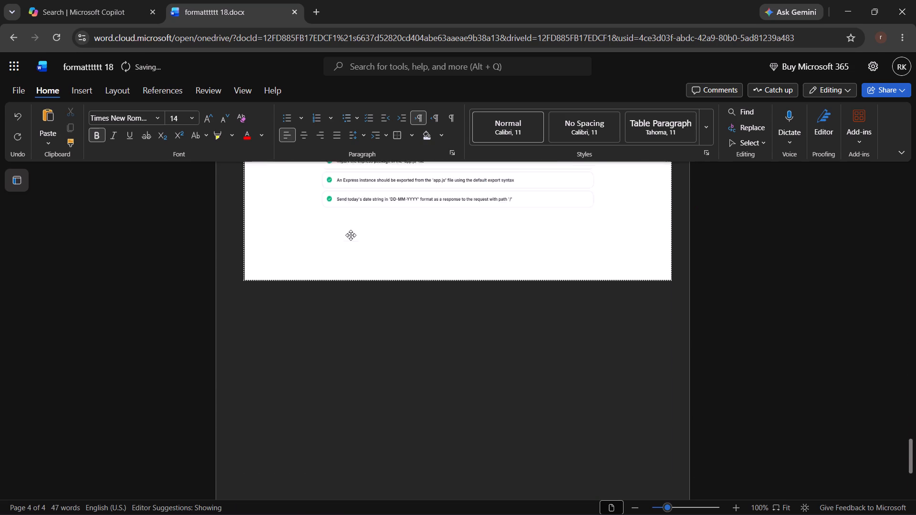
pyautogui.scroll(-1, 351, 235)
pyautogui.click(256, 398)
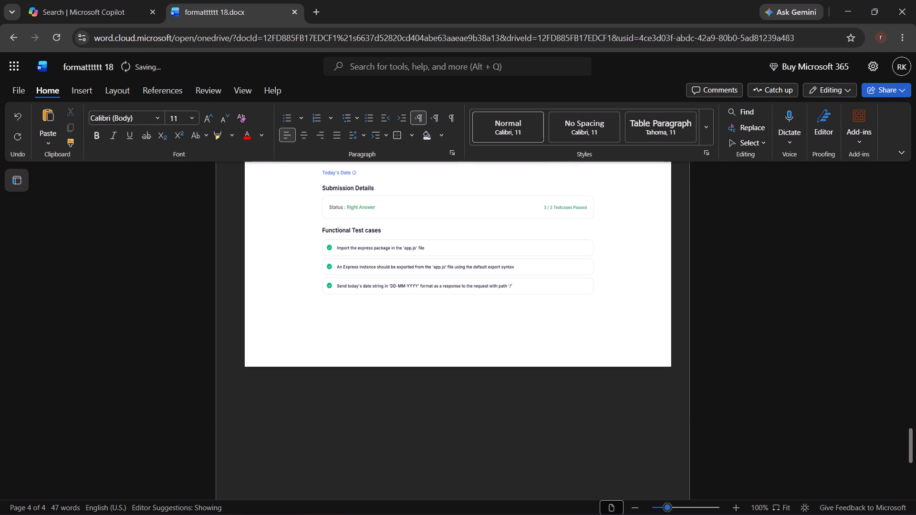
pyautogui.hotkey('ctrl', 'v')
pyautogui.click(294, 398)
pyautogui.press('BackSpace')
pyautogui.press('3')
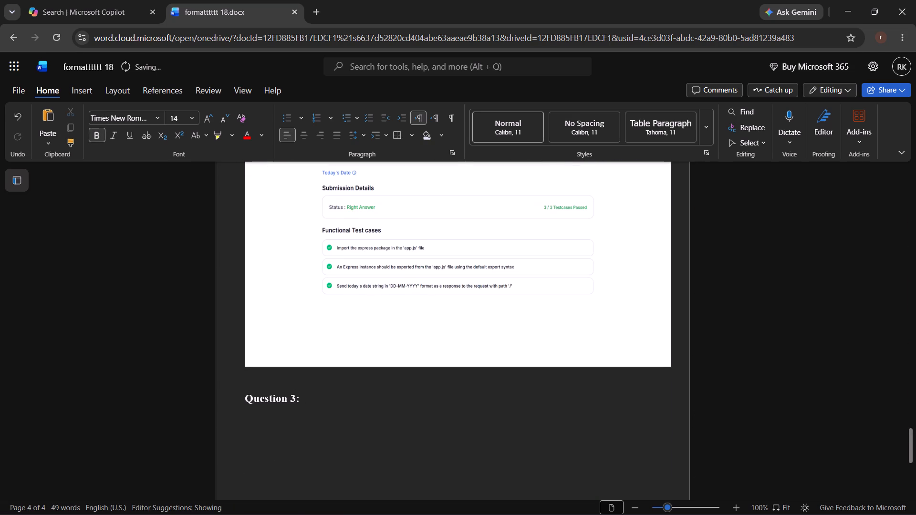
# Copy Question 2's "Code:" heading onto a new line below the "Question 3:" heading.
pyautogui.click(318, 402)
pyautogui.scroll(5, 536, 258)
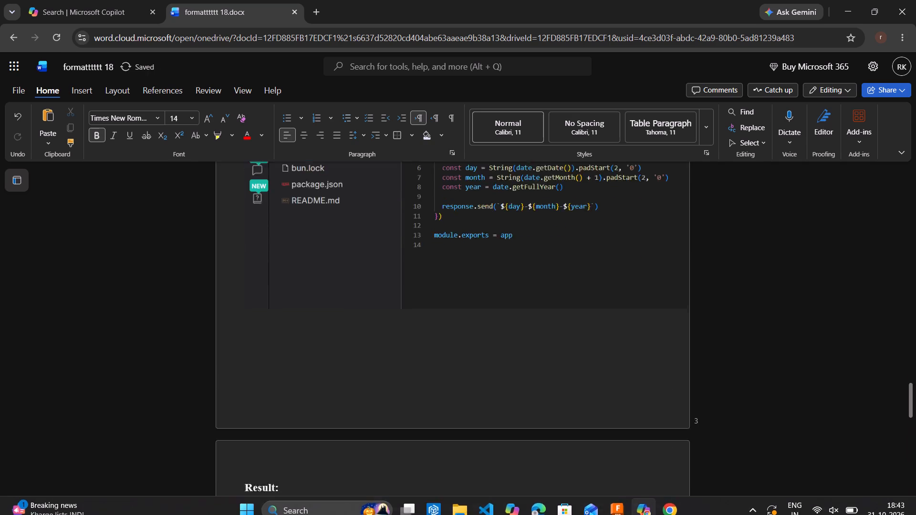
pyautogui.scroll(2, 536, 258)
pyautogui.scroll(-2, 536, 258)
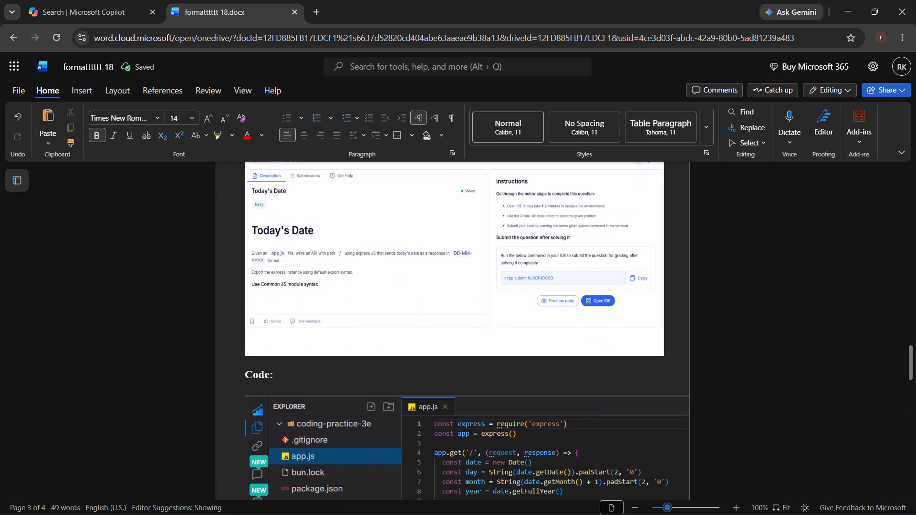
pyautogui.moveTo(274, 376); pyautogui.dragTo(245, 376)
pyautogui.hotkey('ctrl', 'c')
pyautogui.keyDown('ctrl'); pyautogui.click(245, 376); pyautogui.keyUp('ctrl')
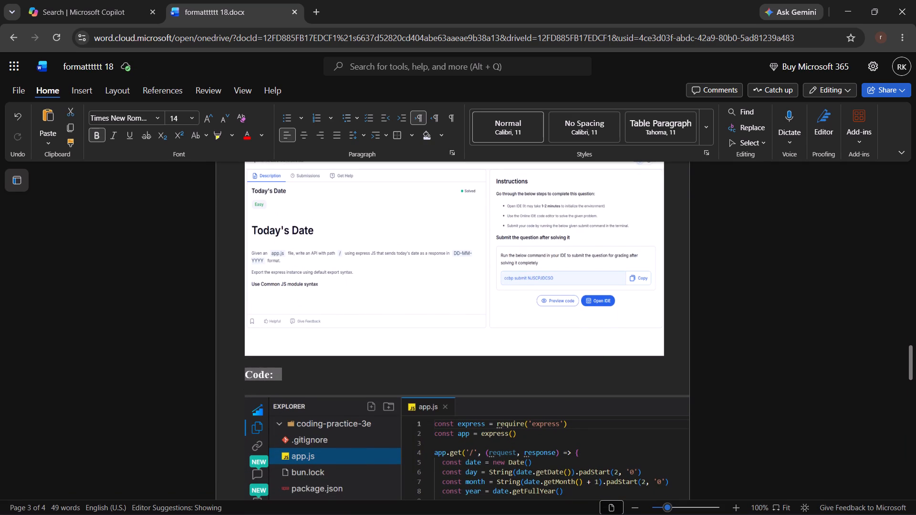
pyautogui.click(322, 377)
pyautogui.scroll(-7, 322, 377)
pyautogui.scroll(1, 322, 377)
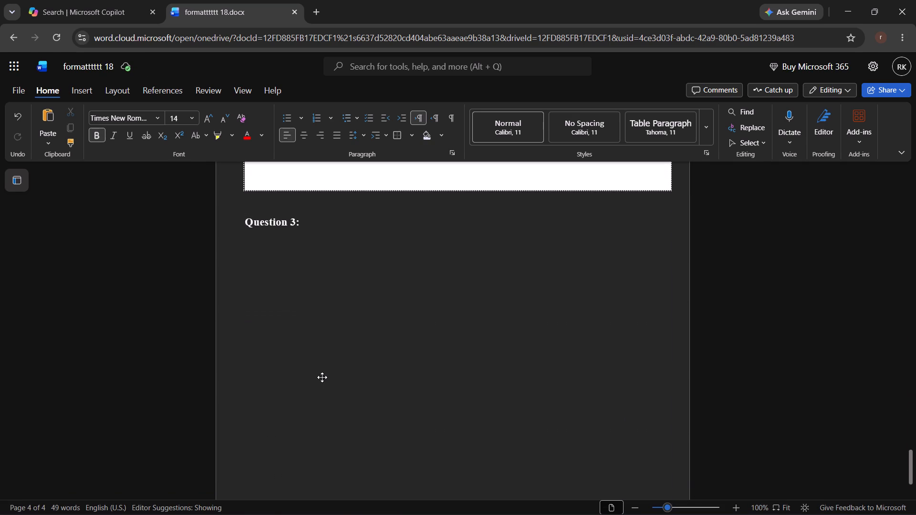
pyautogui.click(321, 234)
pyautogui.press('Return')
pyautogui.hotkey('ctrl', 'v')
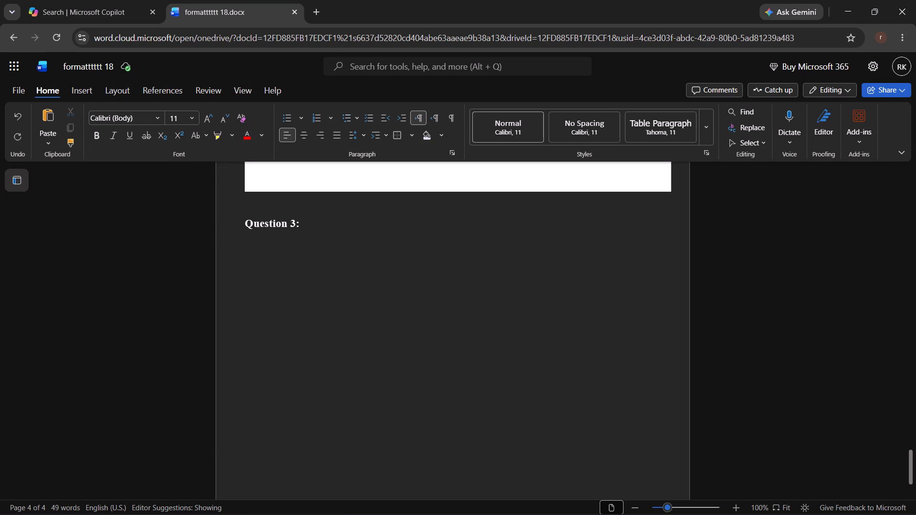
# Copy Question 2's "Result:" heading onto a new line below the "Code:" heading of Question 3.
pyautogui.scroll(4, 308, 240)
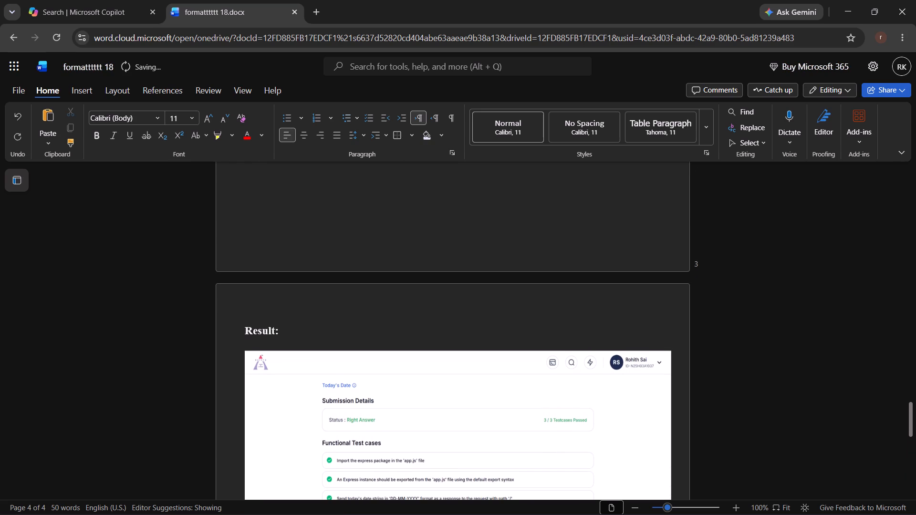
pyautogui.moveTo(280, 328); pyautogui.dragTo(242, 329)
pyautogui.hotkey('ctrl', 'c')
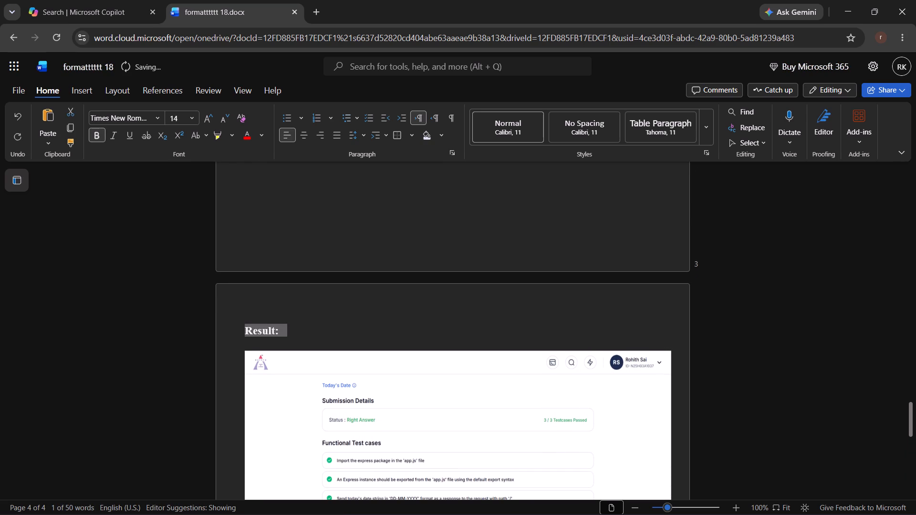
pyautogui.click(315, 331)
pyautogui.scroll(-4, 315, 331)
pyautogui.click(297, 219)
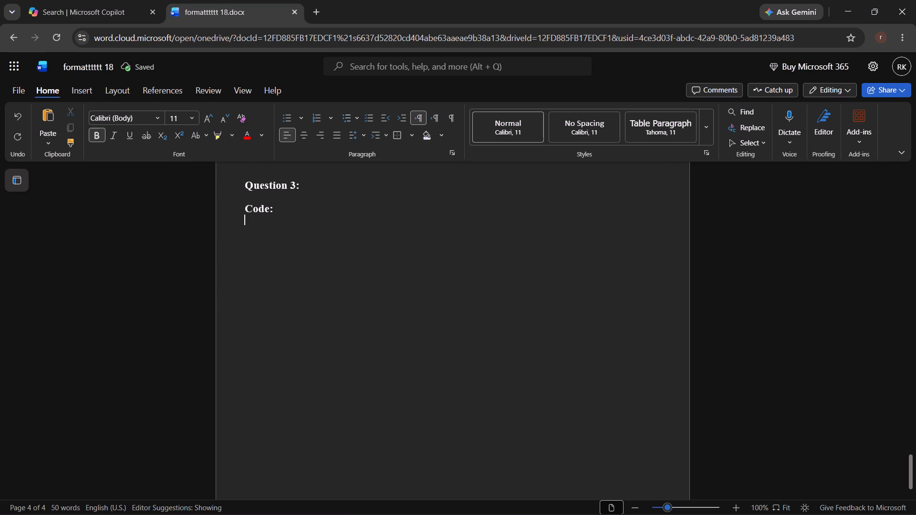
pyautogui.press('Return')
pyautogui.hotkey('ctrl', 'v')
pyautogui.click(434, 234)
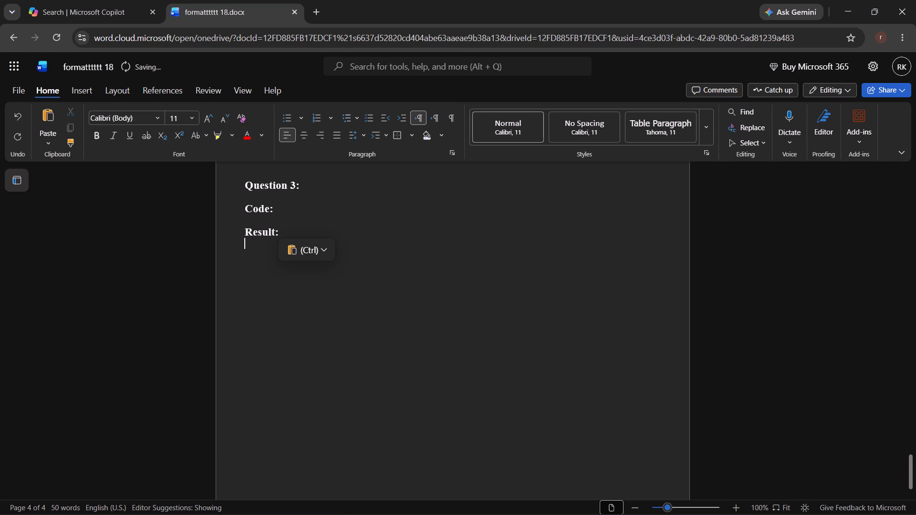
# Narrow the app.js code screenshot under Question 2 to about 7.66" wide so it fits on the page.
pyautogui.scroll(4, 434, 234)
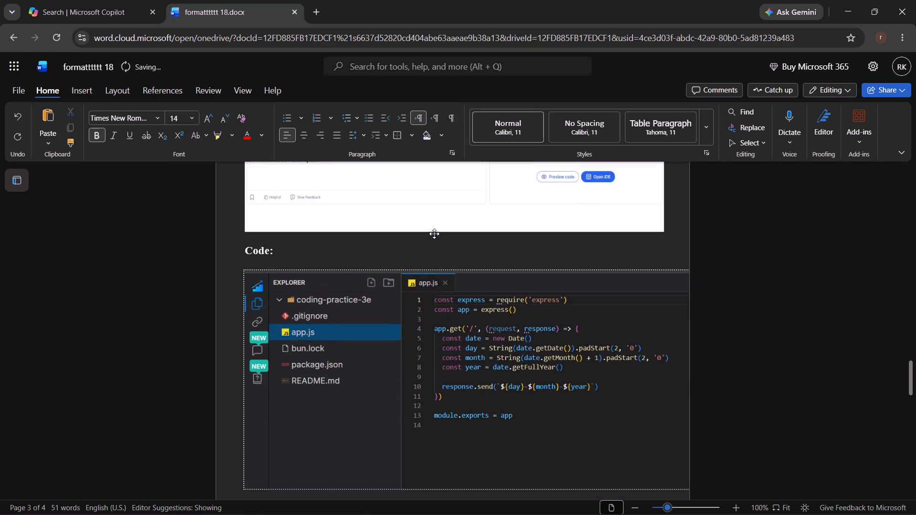
pyautogui.scroll(-1, 434, 234)
pyautogui.click(436, 332)
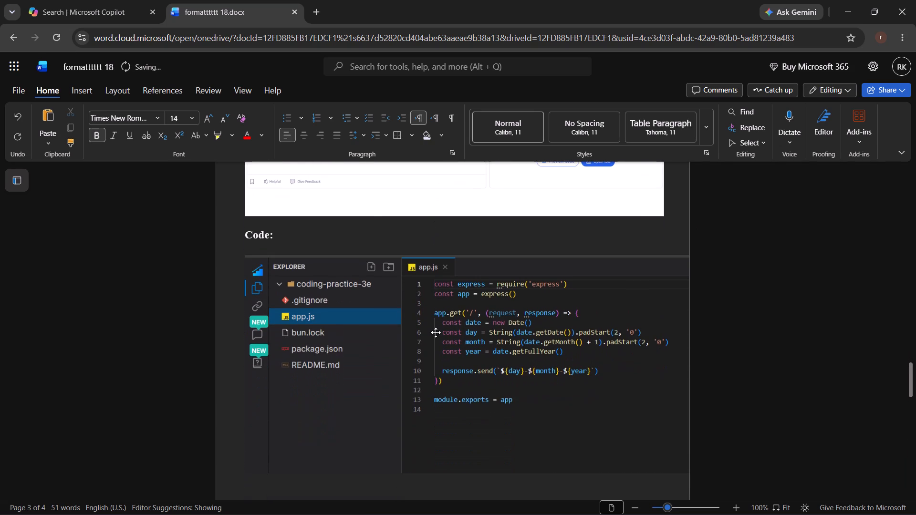
pyautogui.moveTo(245, 364); pyautogui.dragTo(260, 364)
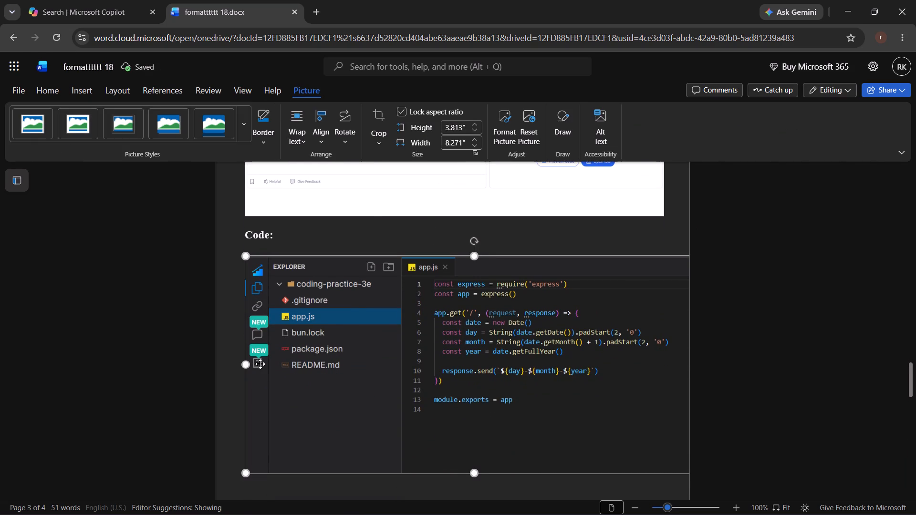
pyautogui.moveTo(260, 364); pyautogui.dragTo(280, 364)
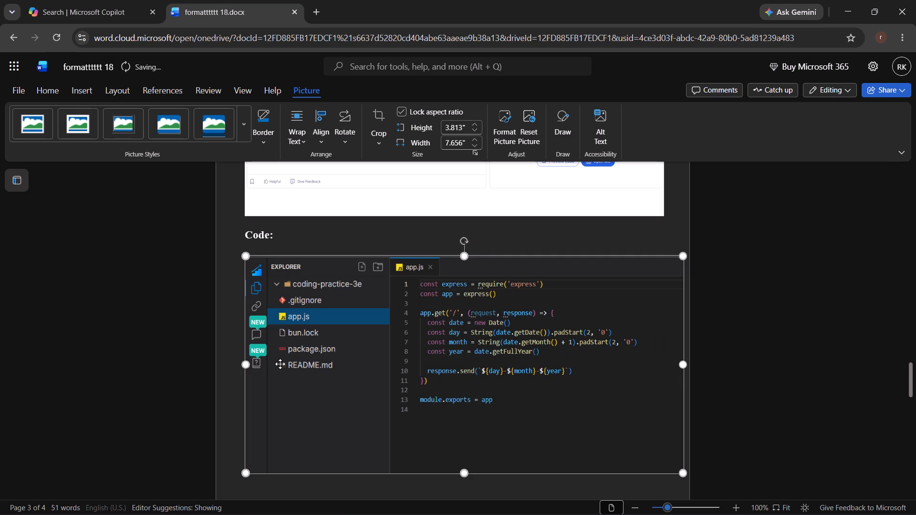
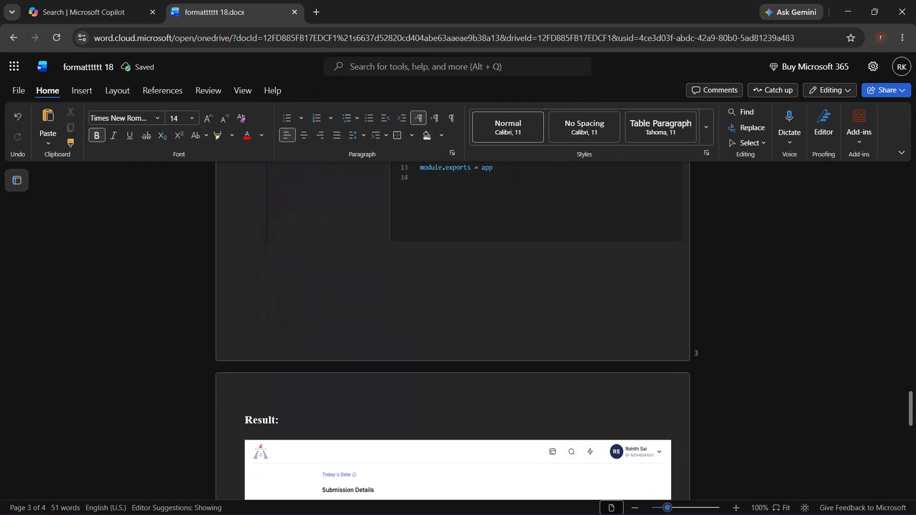
# Switch to the coding platform's browser window and close the IDE and submission tabs of the "Today's Date" question.
pyautogui.scroll(-1, 374, 495)
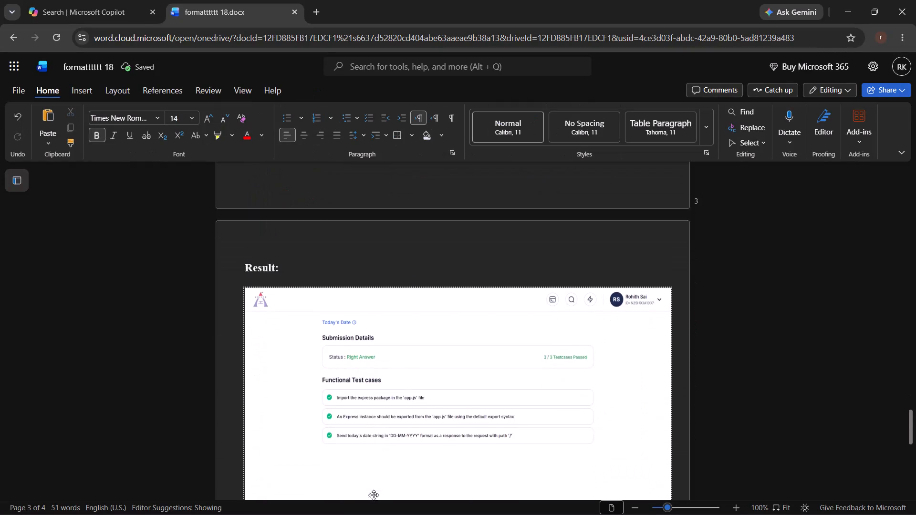
pyautogui.scroll(-3, 374, 495)
pyautogui.scroll(1, 466, 352)
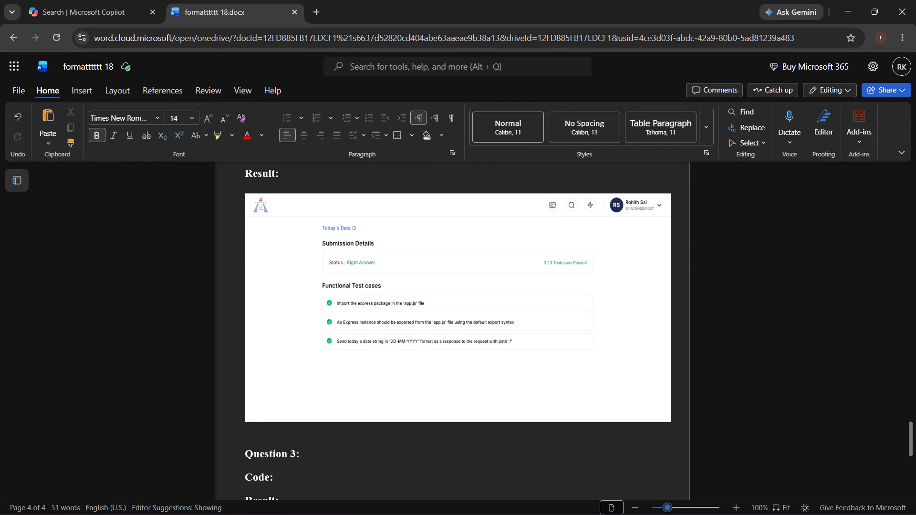
pyautogui.scroll(1, 466, 352)
pyautogui.click(665, 502)
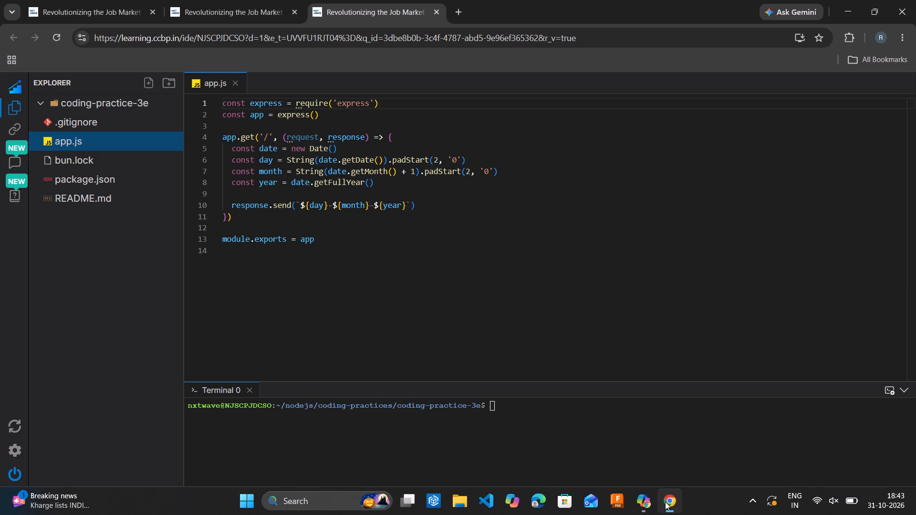
pyautogui.click(279, 0)
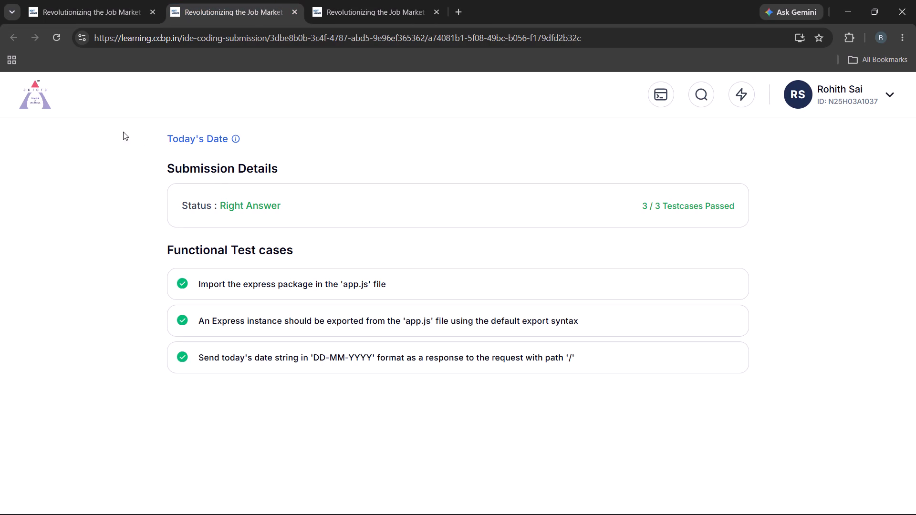
pyautogui.click(437, 11)
pyautogui.scroll(3, 437, 11)
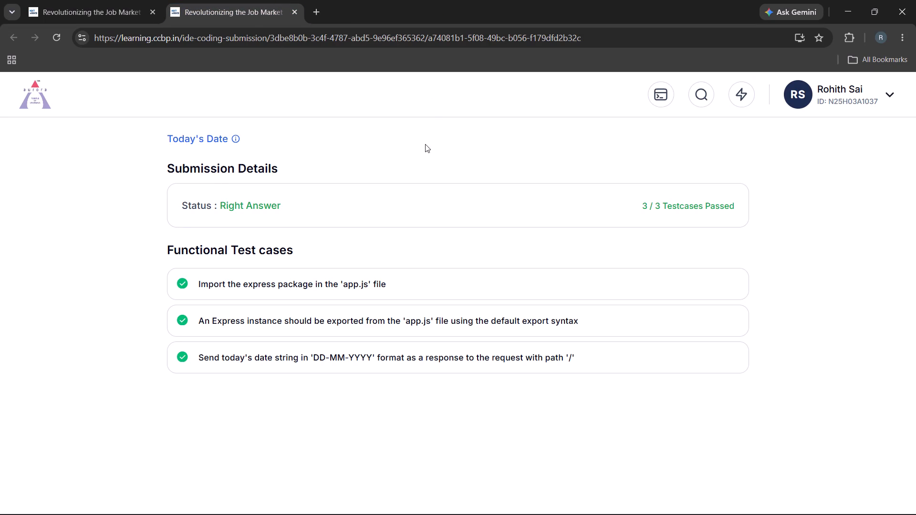
pyautogui.scroll(6, 425, 144)
pyautogui.click(105, 3)
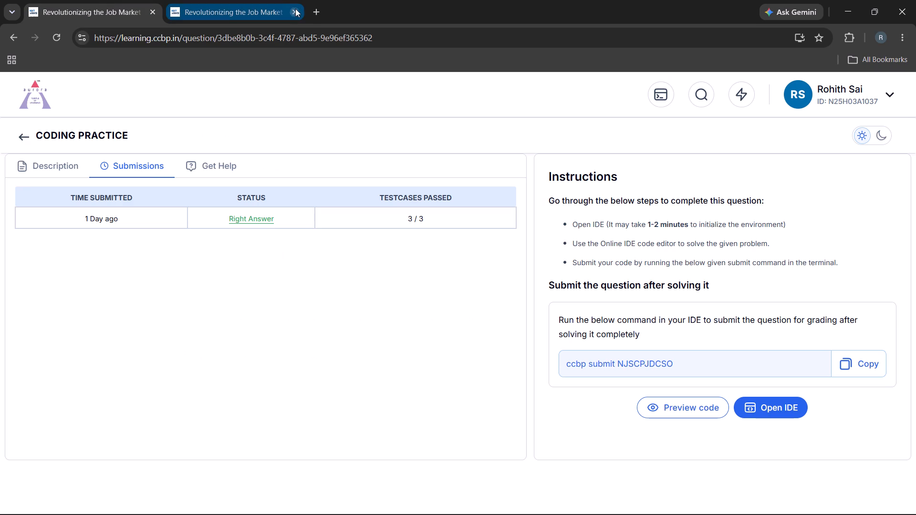
pyautogui.click(295, 11)
# Return to the NodeJS and ExpressJS Coding Practice list and open the "API Routing" question.
pyautogui.click(26, 138)
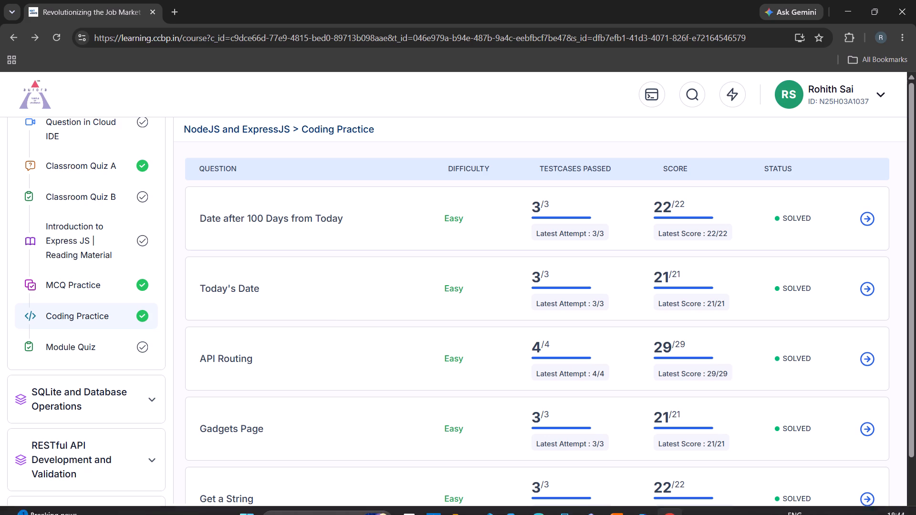
pyautogui.click(384, 338)
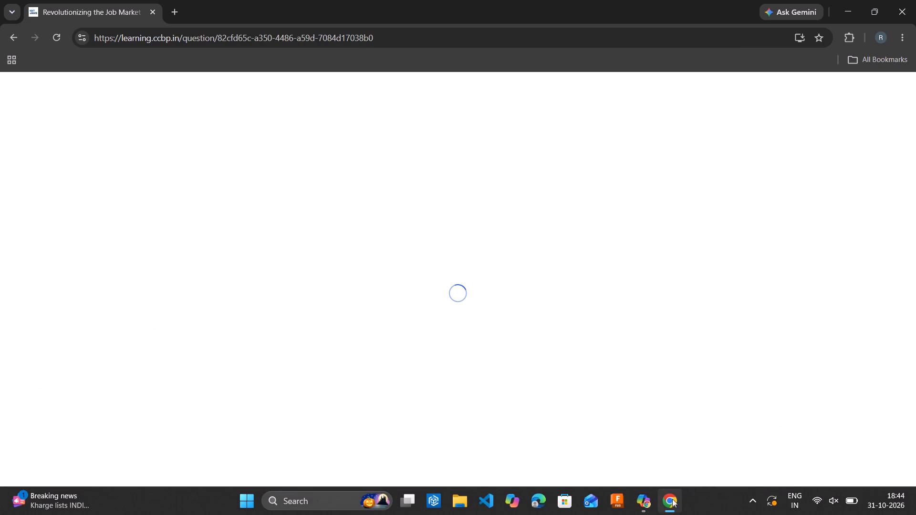
pyautogui.click(643, 511)
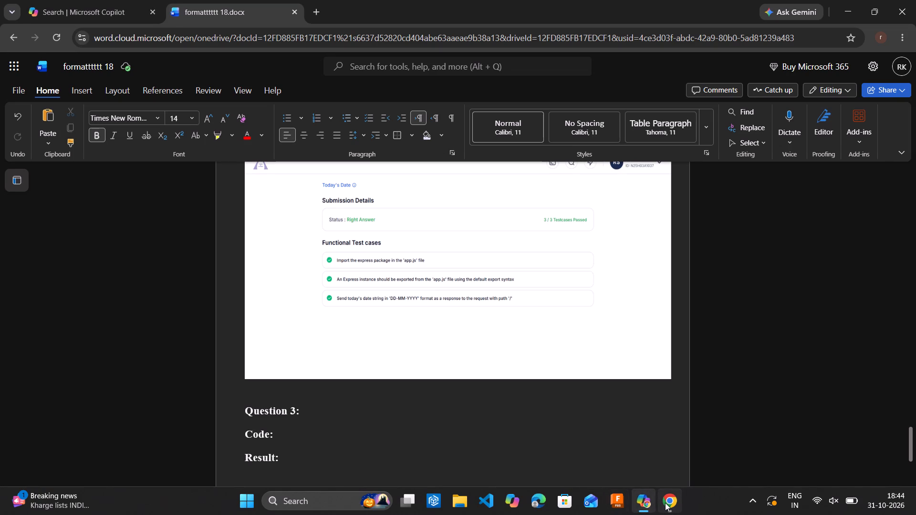
pyautogui.click(665, 503)
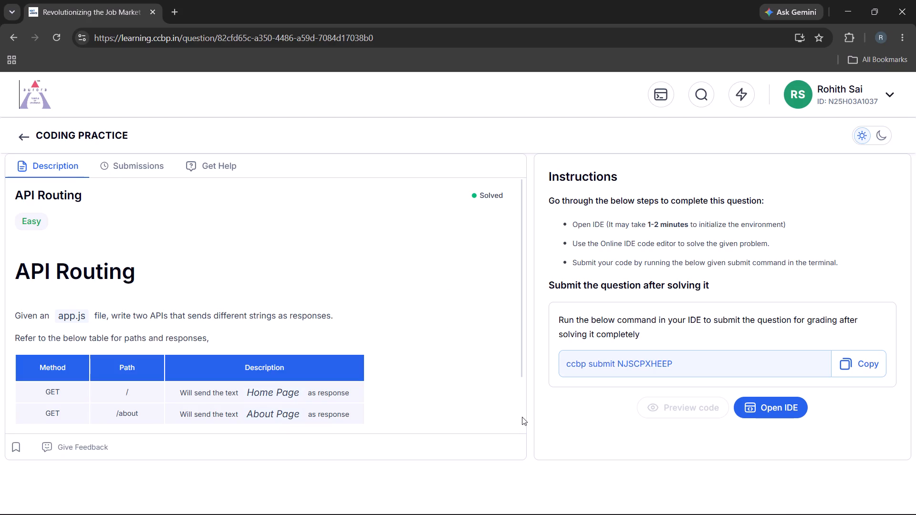
# Capture a screenshot of the whole API Routing question page, leaving out the browser's address and bookmark bars.
pyautogui.press('Print')
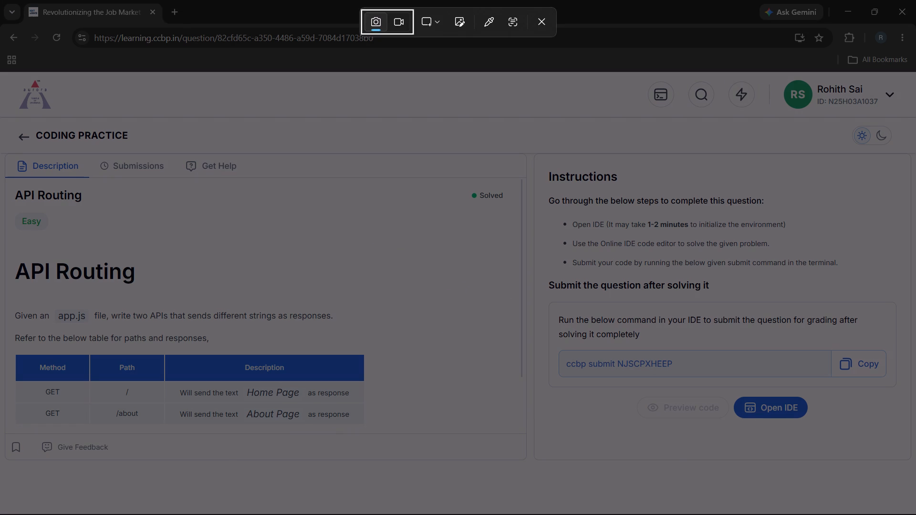
pyautogui.moveTo(0, 72); pyautogui.dragTo(915, 514)
pyautogui.hscroll(2, 140, 145)
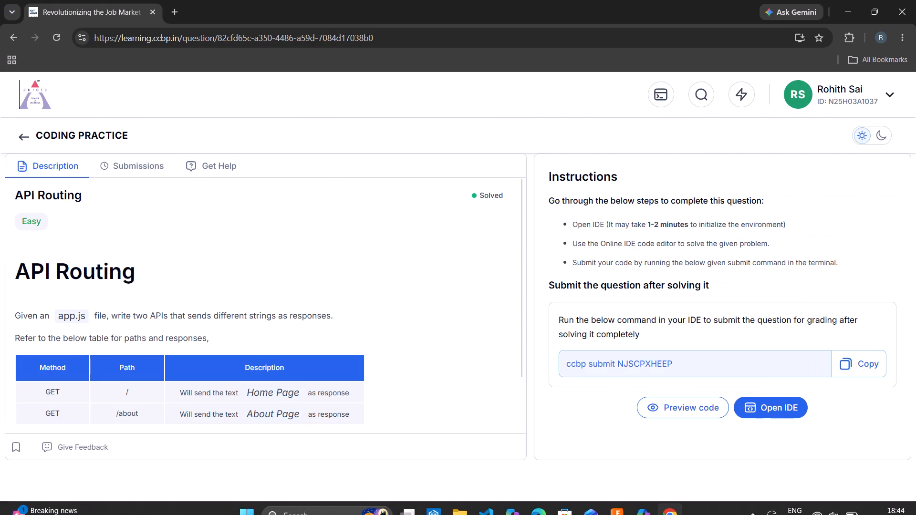
# Open the API Routing question in the online IDE and dismiss the screenshot notification.
pyautogui.click(789, 397)
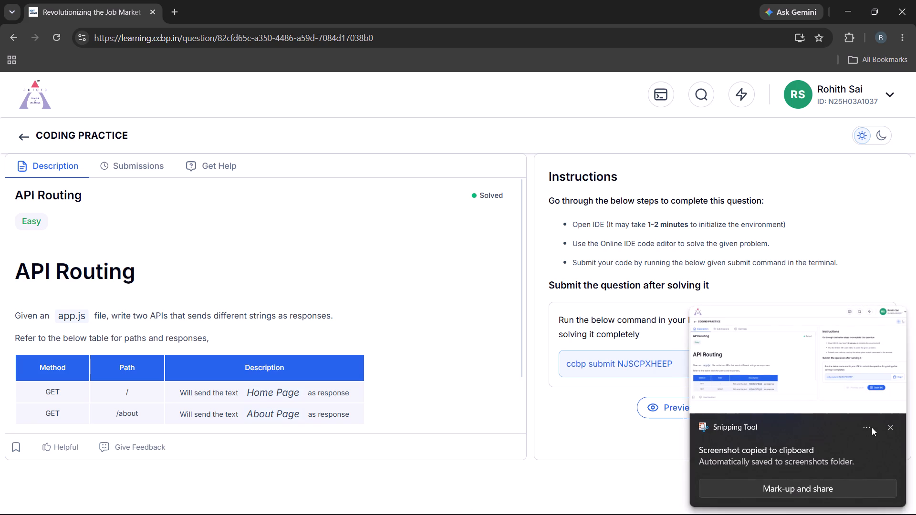
pyautogui.click(889, 428)
# Switch to the Word report and paste the API Routing screenshot on a new line between the "Question 3:" and "Code:" headings.
pyautogui.click(638, 514)
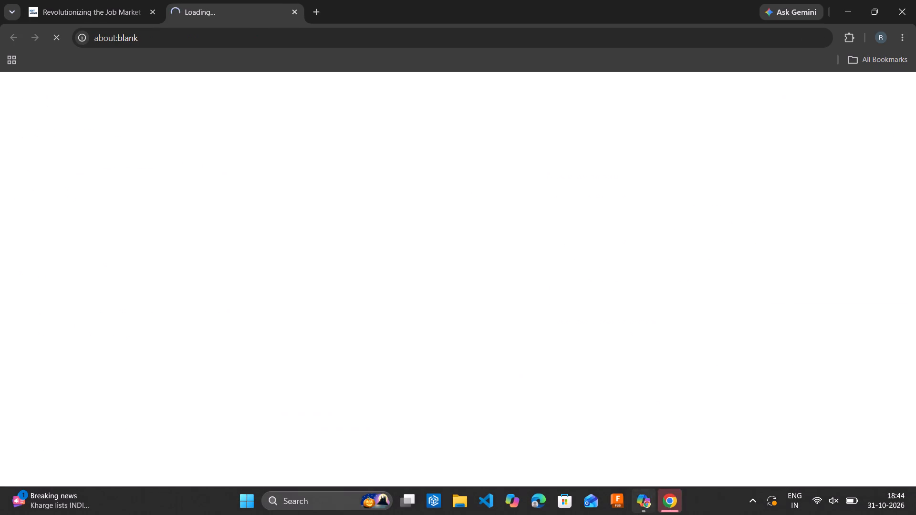
pyautogui.click(647, 502)
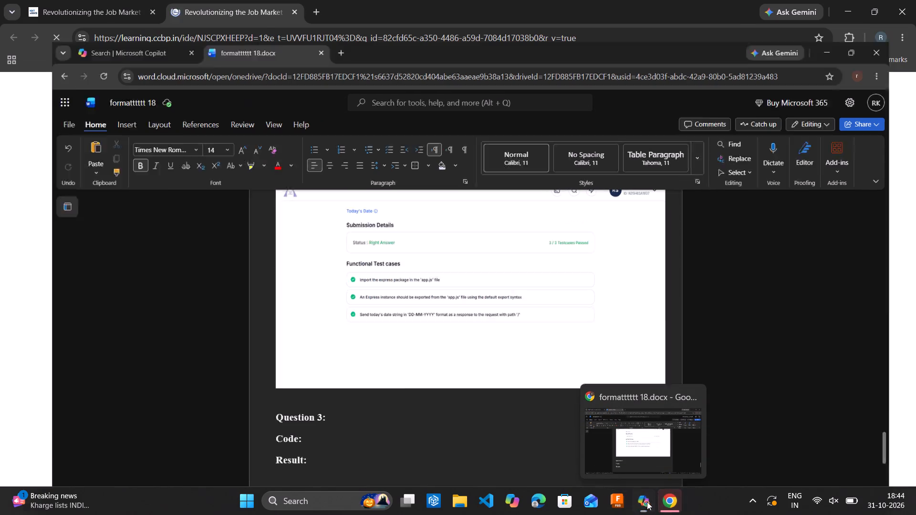
pyautogui.click(645, 500)
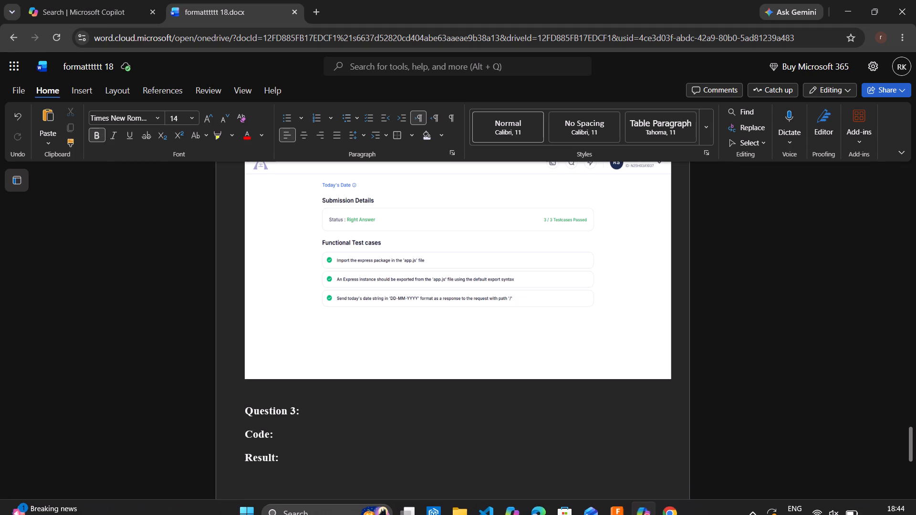
pyautogui.click(334, 410)
pyautogui.press('Return')
pyautogui.press('Return')
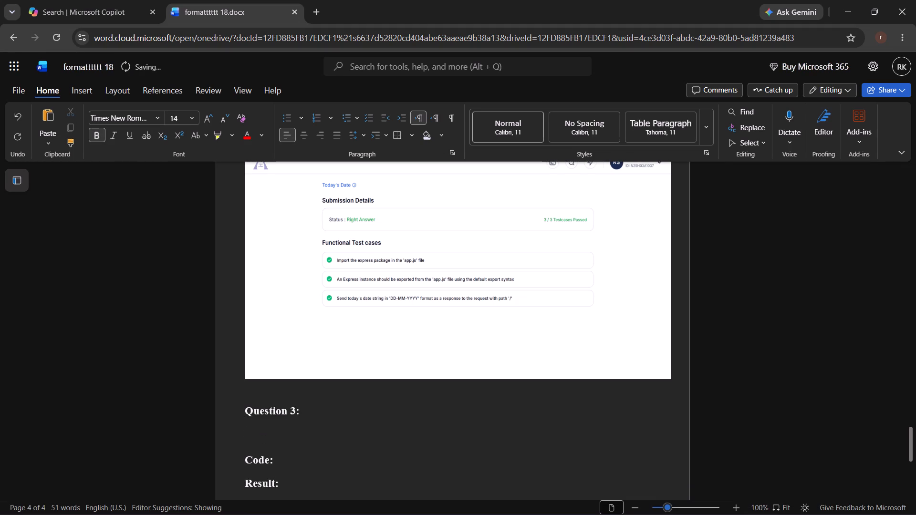
pyautogui.hotkey('ctrl', 'v')
pyautogui.click(458, 362)
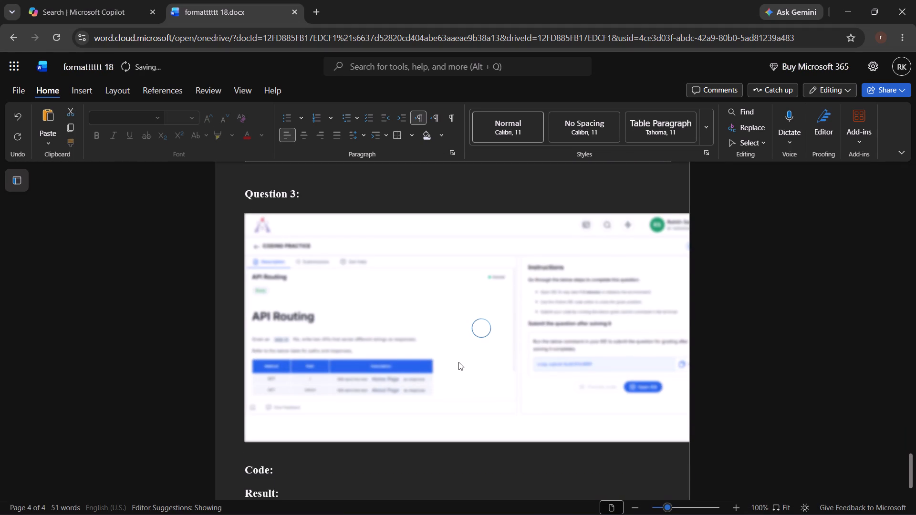
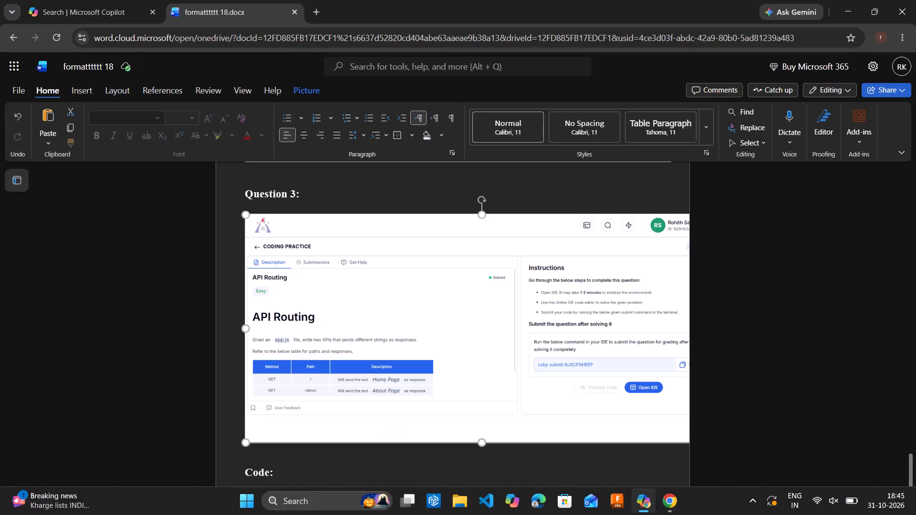
# Narrow the API Routing screenshot under "Question 3:" to about 7.66" wide so it fits within the page, keeping its 4" height.
pyautogui.click(337, 463)
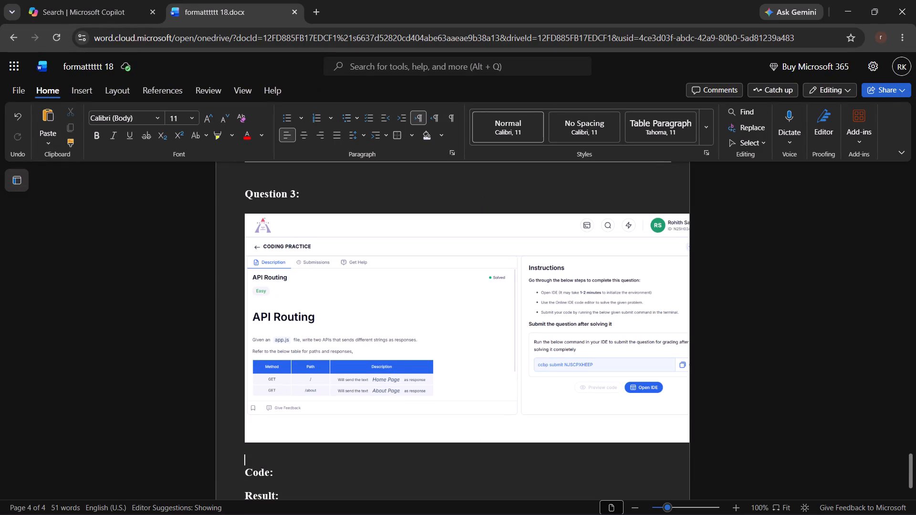
pyautogui.click(398, 374)
pyautogui.moveTo(243, 328); pyautogui.dragTo(281, 328)
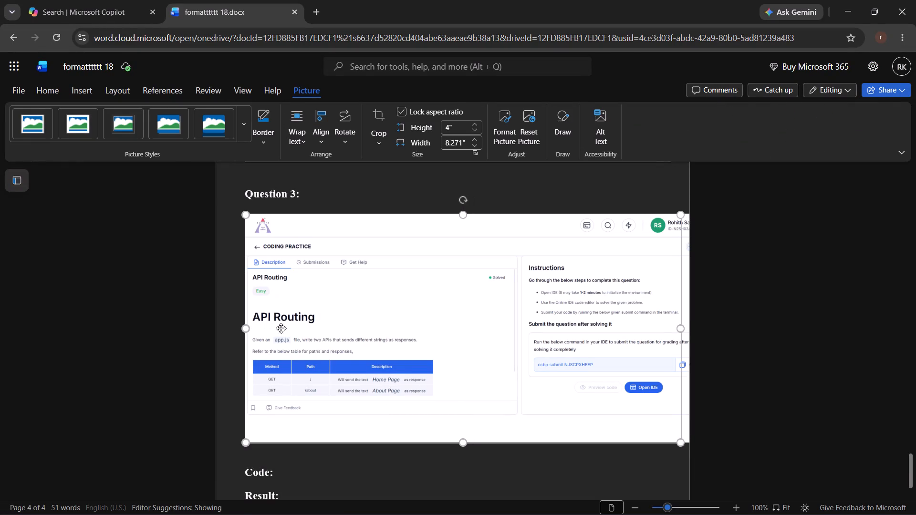
pyautogui.moveTo(281, 328); pyautogui.dragTo(278, 328)
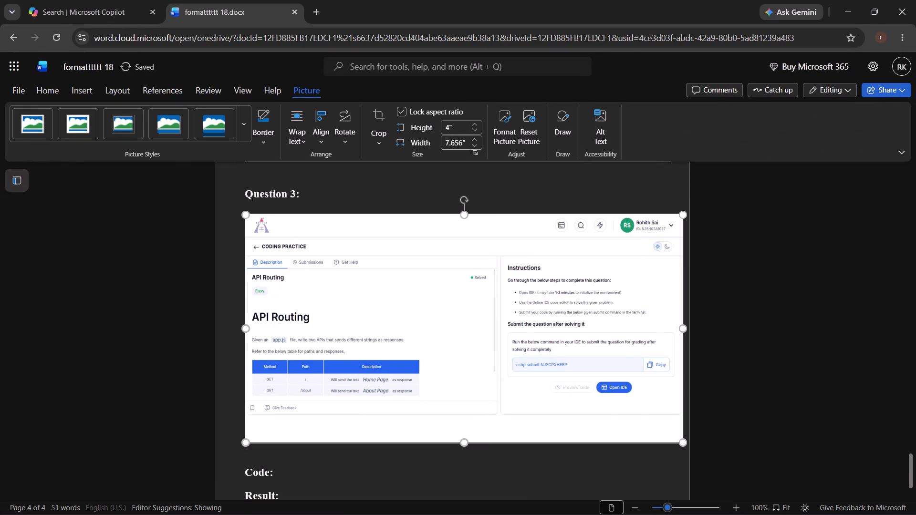
pyautogui.click(361, 465)
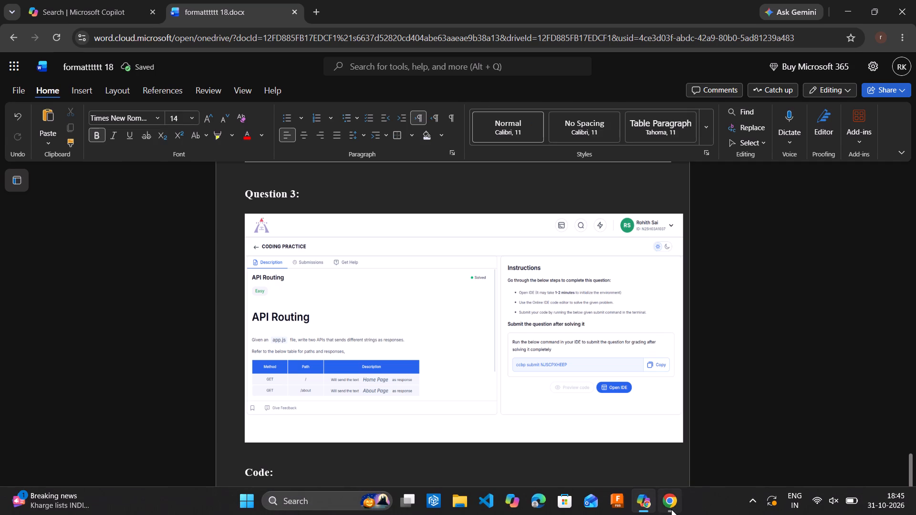
# Switch to the browser window with the API Routing IDE and agree to close the session running in another window.
pyautogui.click(675, 506)
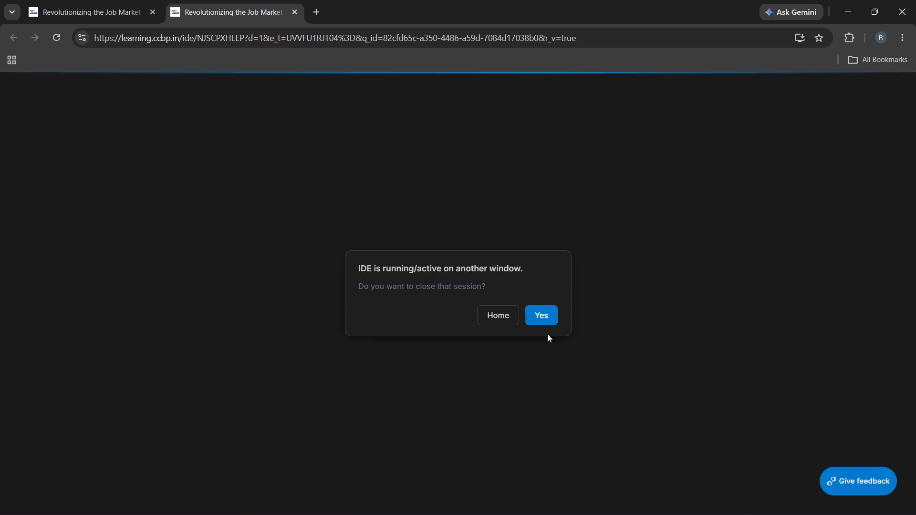
pyautogui.click(544, 319)
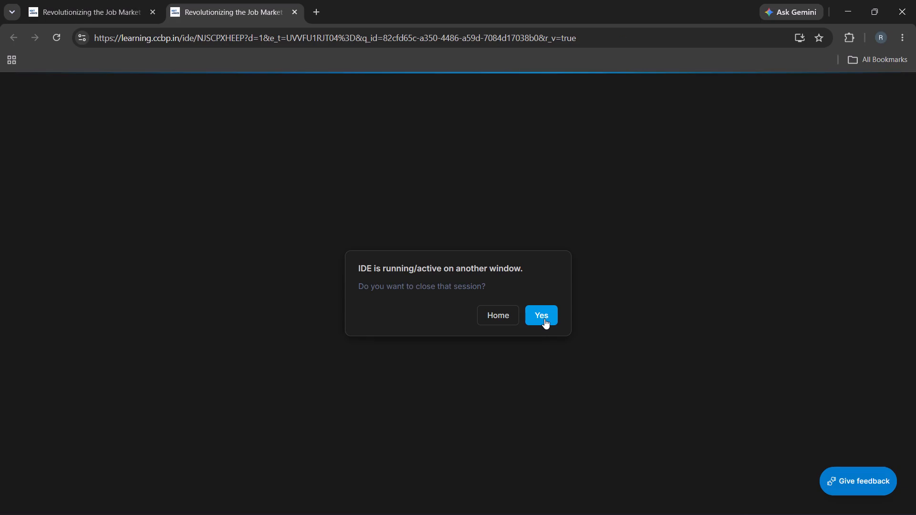
# Return to the API Routing question page and open the details of its Right Answer submission.
pyautogui.click(90, 1)
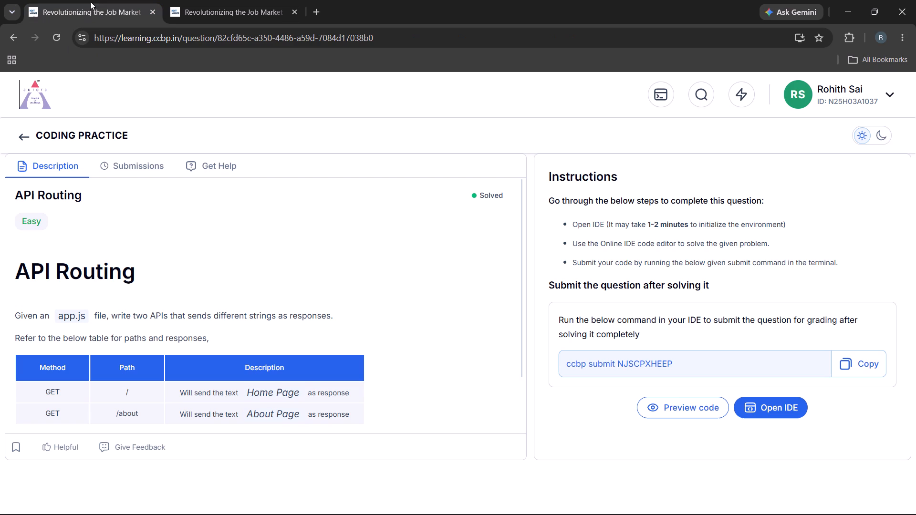
pyautogui.click(119, 166)
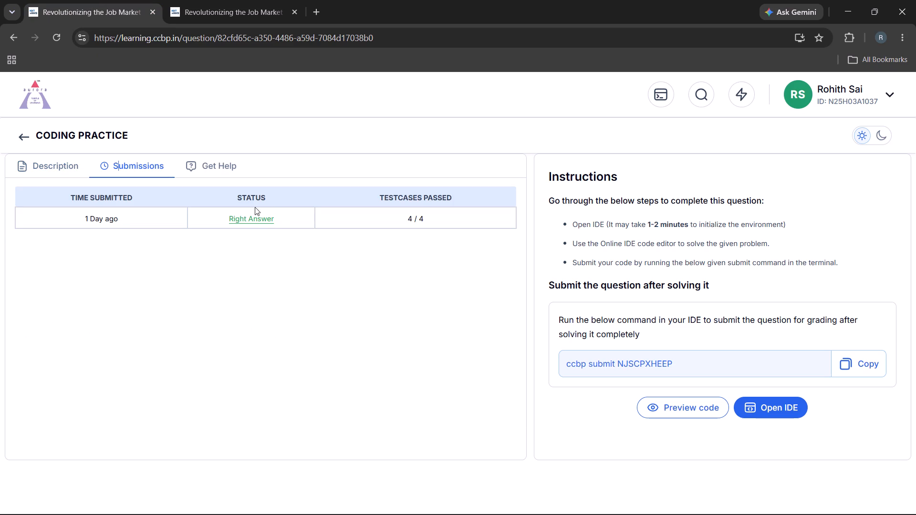
pyautogui.click(253, 219)
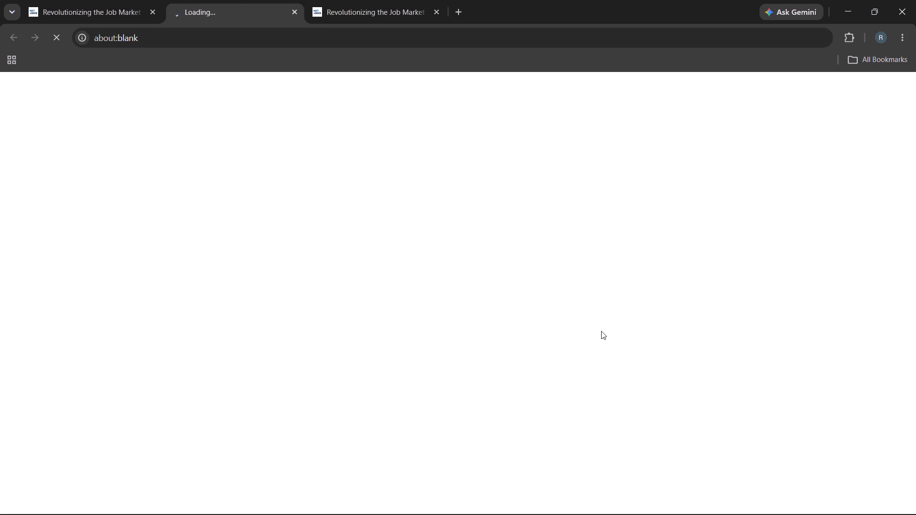
pyautogui.click(606, 345)
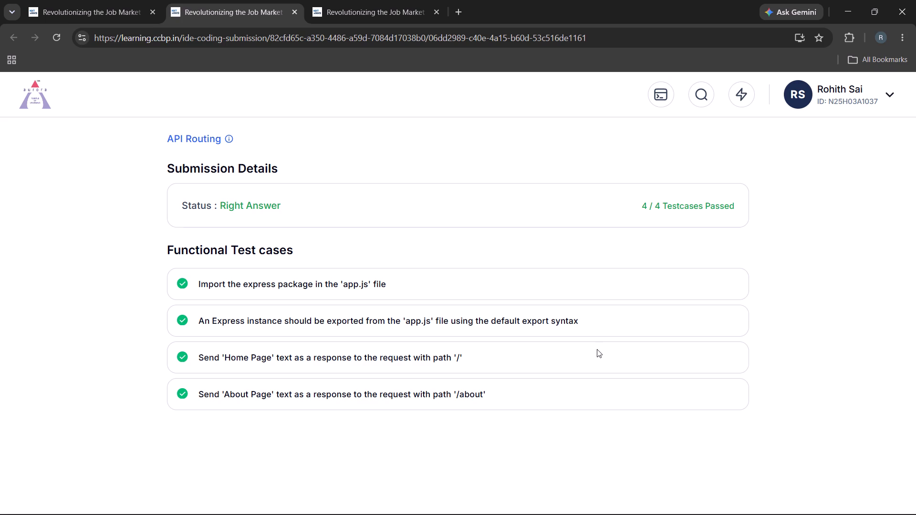
# Capture a screenshot of the whole submission details page, leaving out the browser's address and bookmark bars.
pyautogui.press('Print')
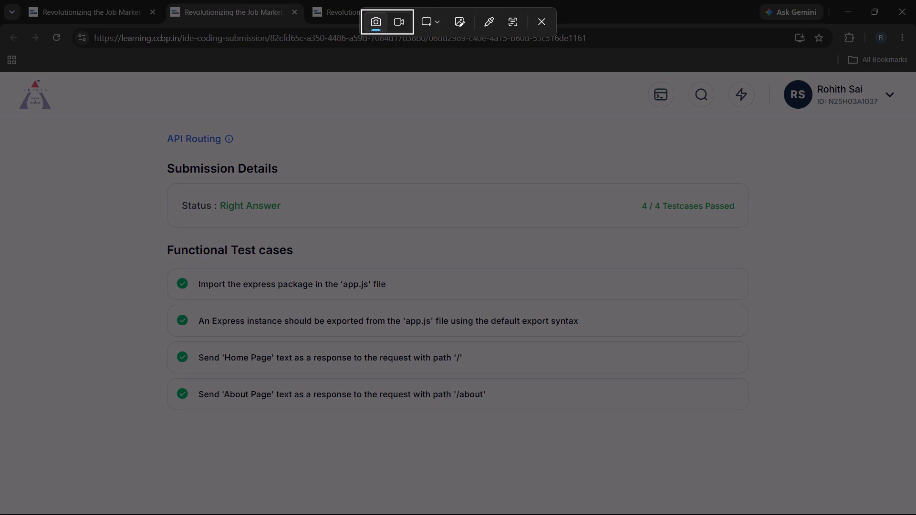
pyautogui.moveTo(0, 72); pyautogui.dragTo(693, 266)
pyautogui.hscroll(1, 555, 198)
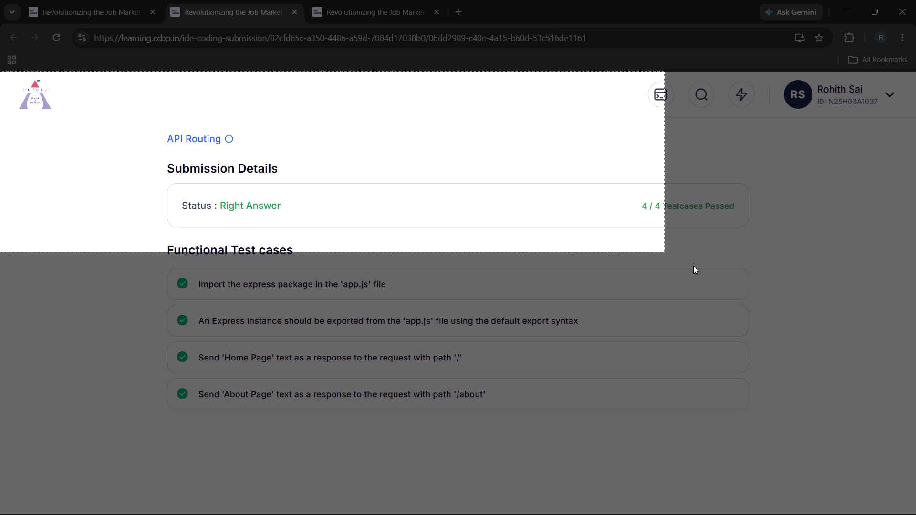
pyautogui.hscroll(1, 693, 266)
pyautogui.moveTo(693, 266); pyautogui.dragTo(915, 514)
pyautogui.scroll(1, 915, 413)
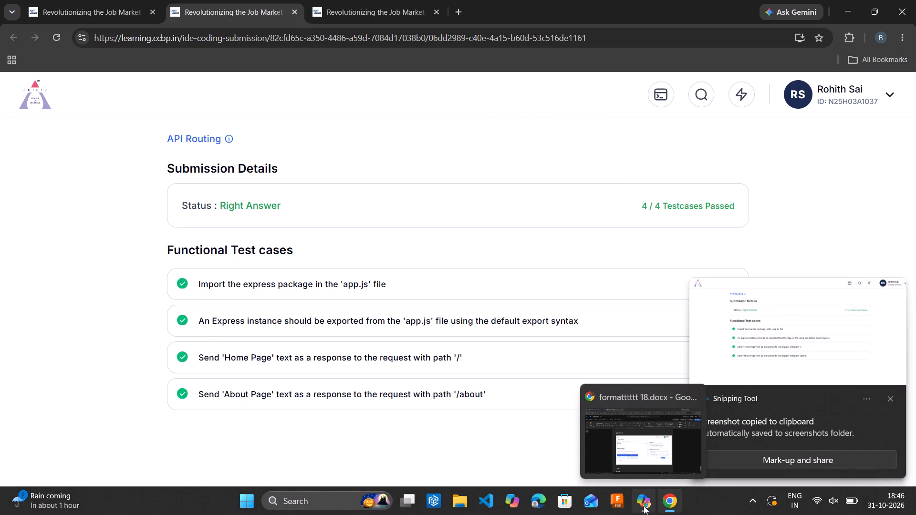
# Switch to the Word report and paste the submission screenshot on a new line below Question 3's "Result:" heading.
pyautogui.click(644, 506)
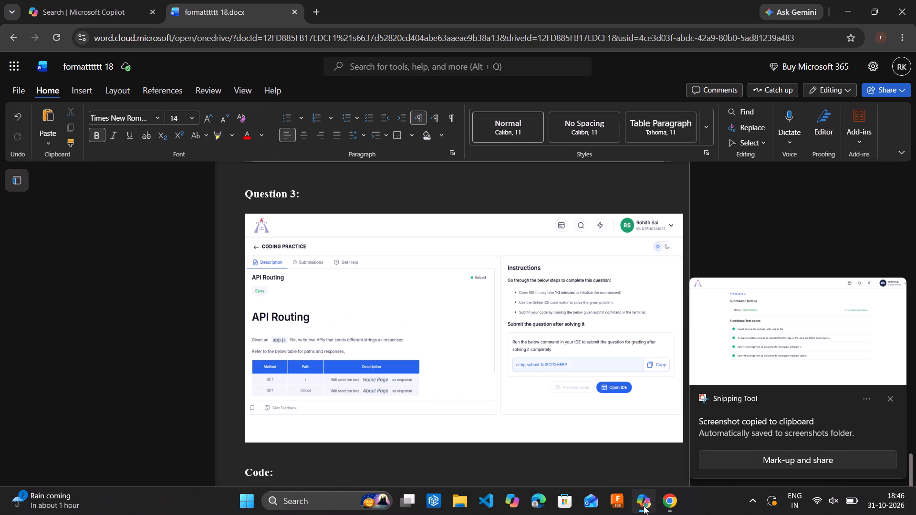
pyautogui.scroll(-4, 475, 415)
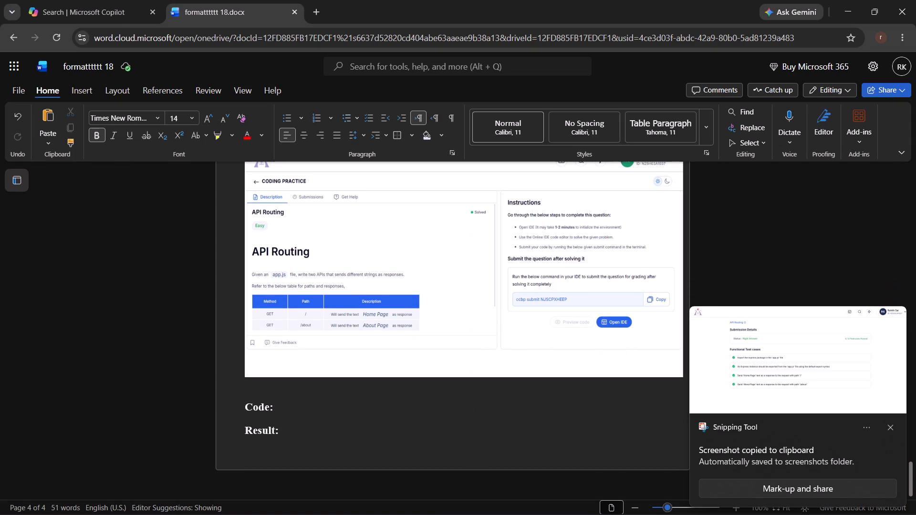
pyautogui.click(297, 435)
pyautogui.press('Return')
pyautogui.press('Return')
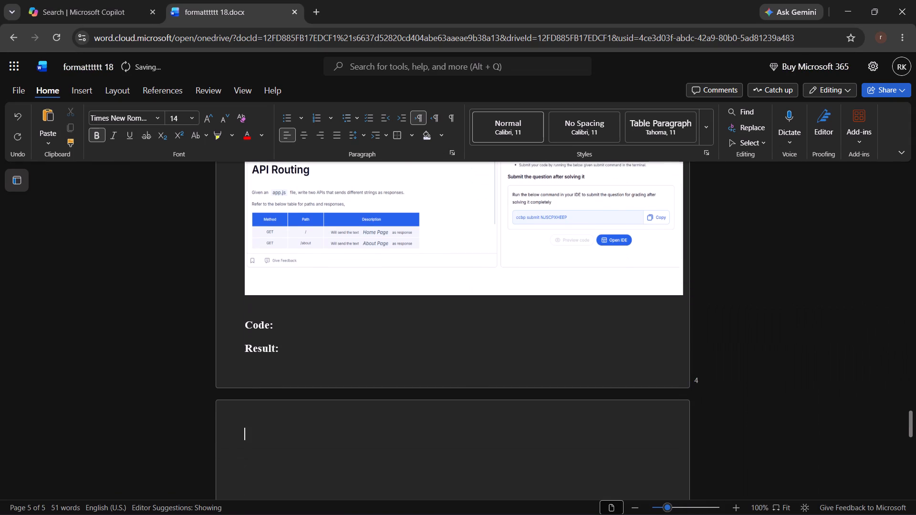
pyautogui.hotkey('ctrl', 'v')
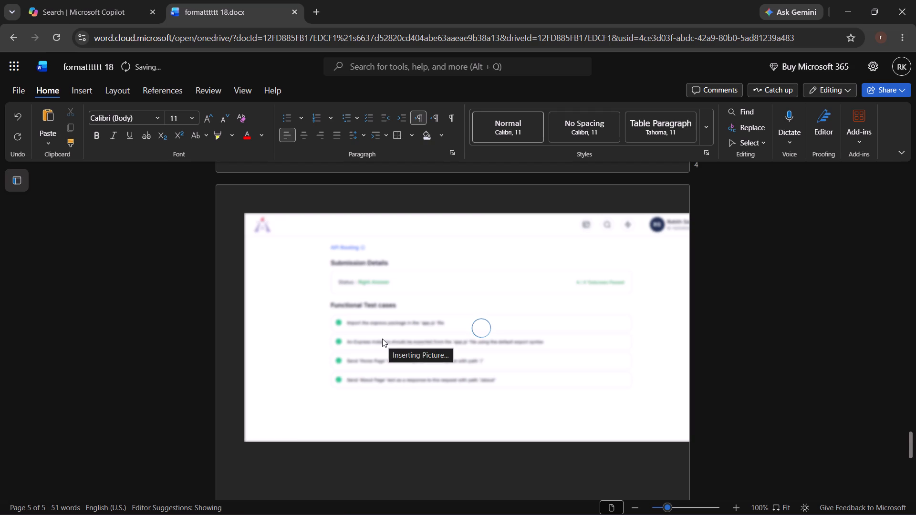
# Switch back to the online IDE and open app.js from the coding-practice-3c folder.
pyautogui.click(669, 501)
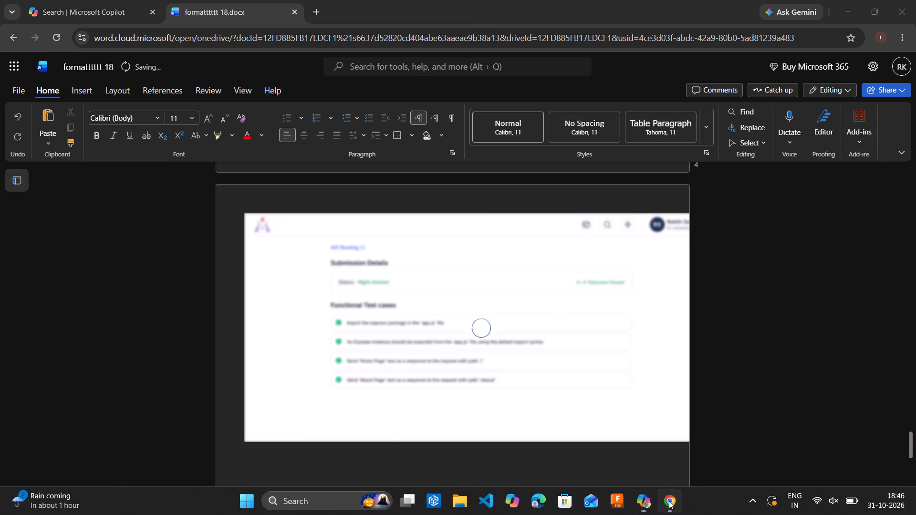
pyautogui.click(378, 0)
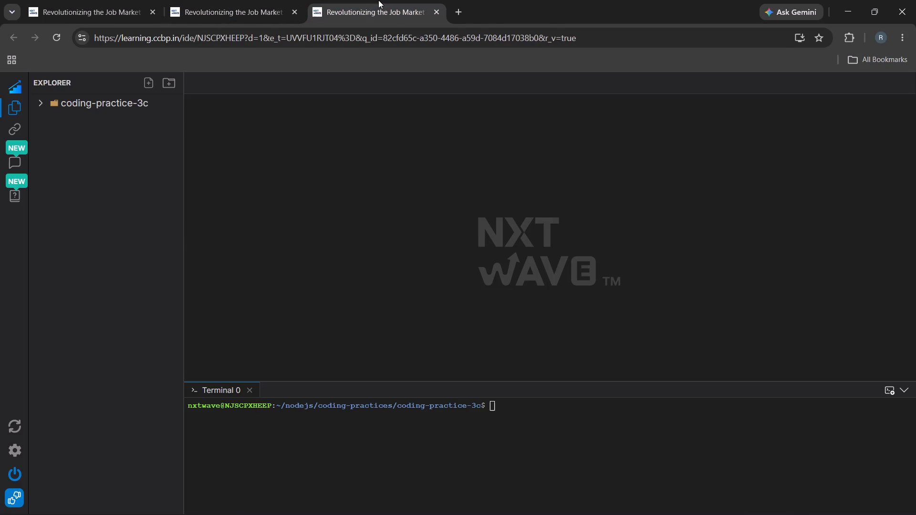
pyautogui.click(78, 101)
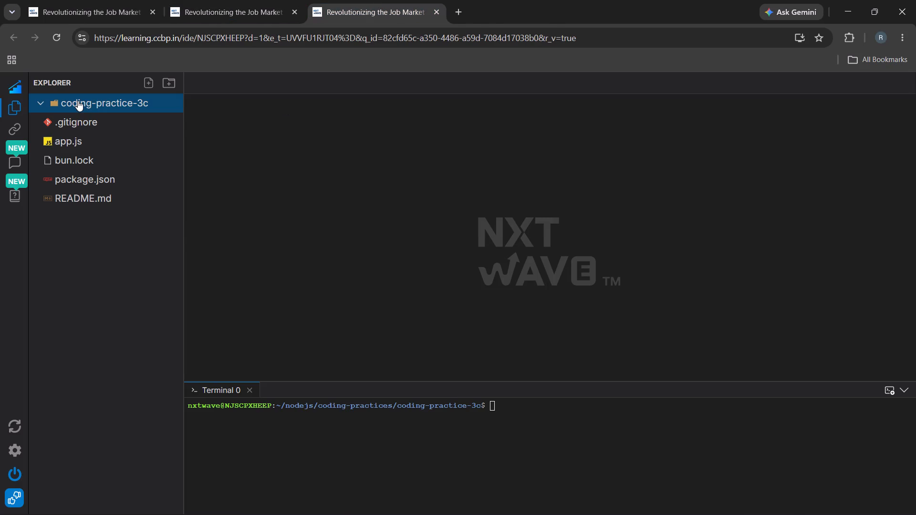
pyautogui.click(92, 135)
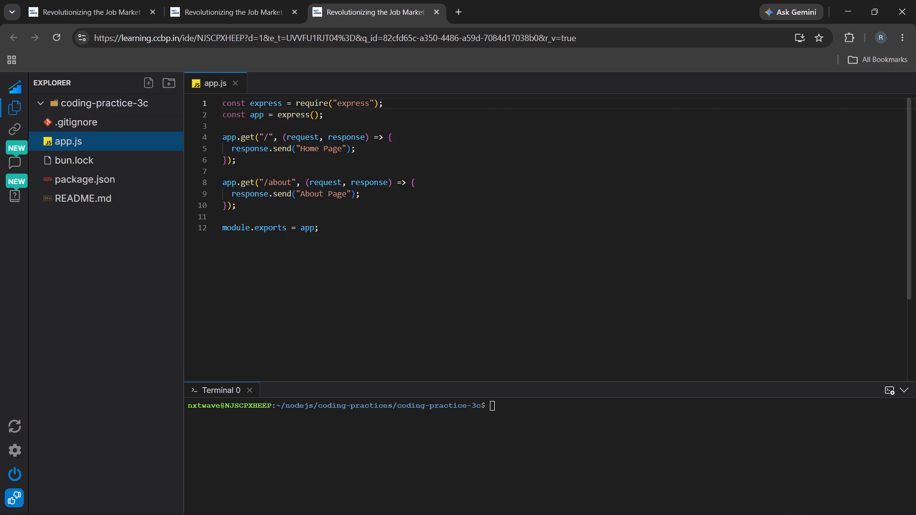
# Capture a screenshot of the IDE's file explorer and the full app.js code, leaving out the terminal.
pyautogui.press('Print')
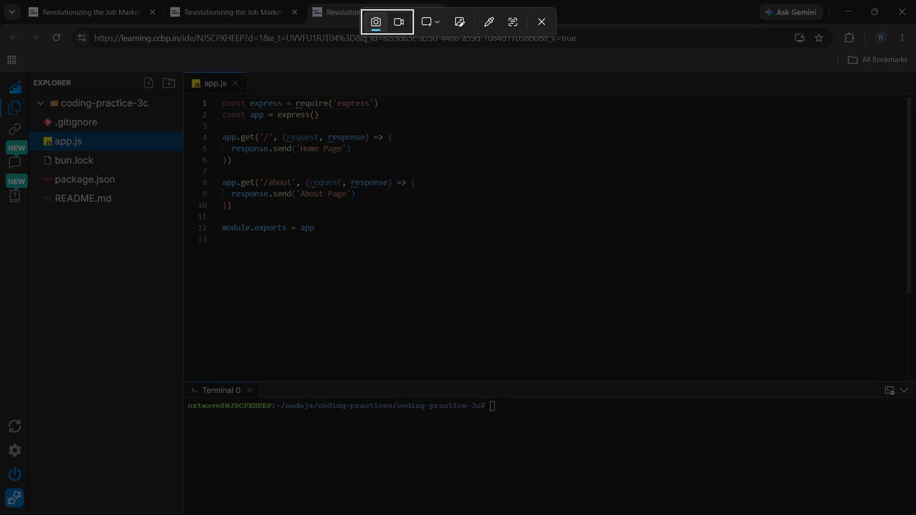
pyautogui.moveTo(0, 71); pyautogui.dragTo(552, 259)
pyautogui.hscroll(1, 313, 93)
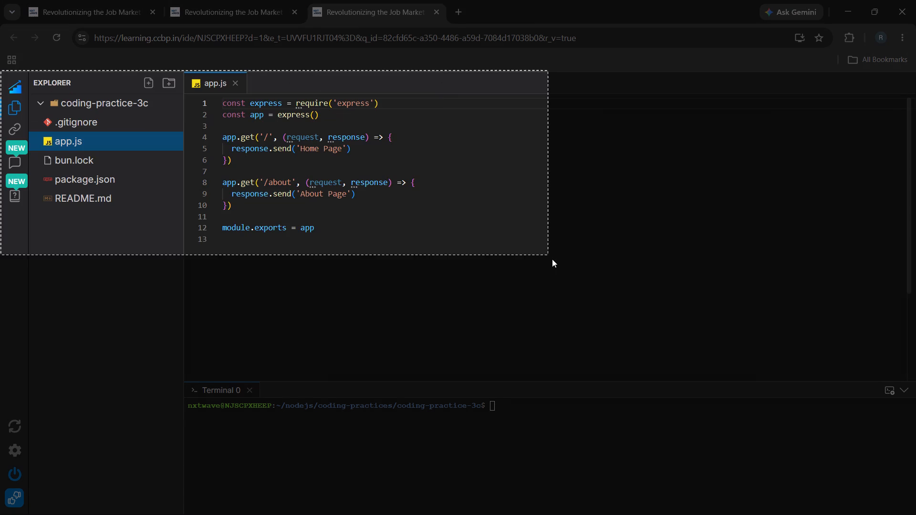
pyautogui.moveTo(552, 259); pyautogui.dragTo(496, 350)
# Switch to the Word report and paste the app.js screenshot on a new line between Question 3's "Code:" and "Result:" headings.
pyautogui.click(643, 505)
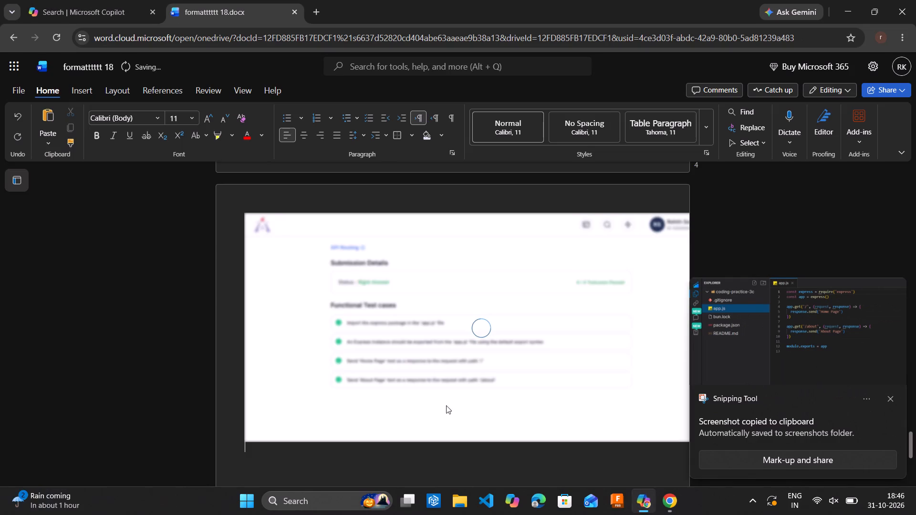
pyautogui.scroll(4, 446, 405)
pyautogui.click(279, 422)
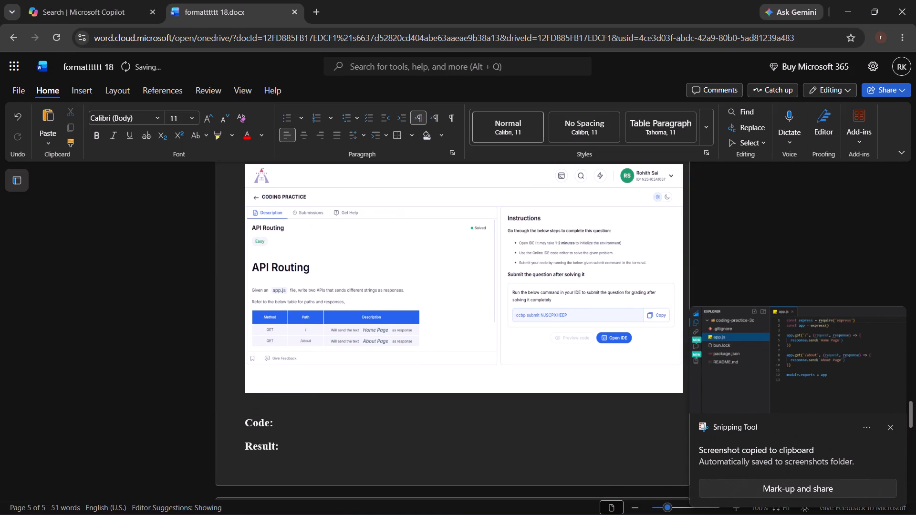
pyautogui.press('Return')
pyautogui.press('Return')
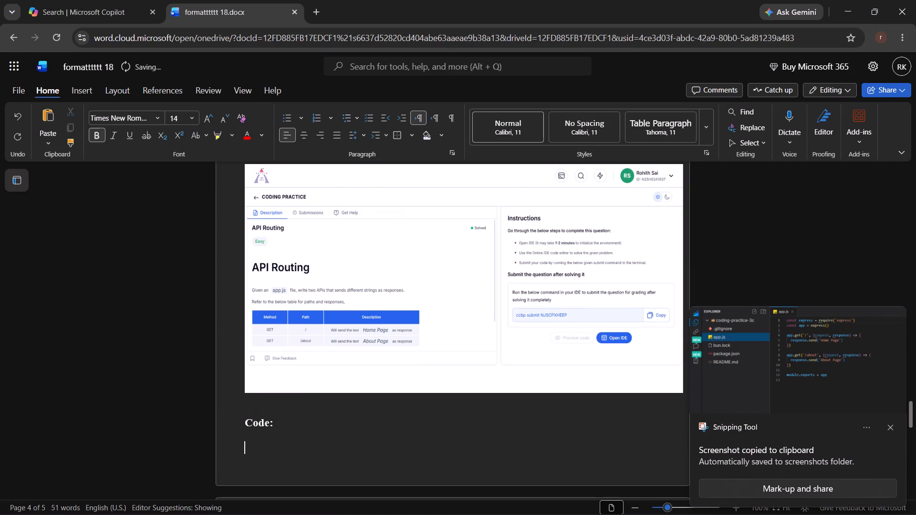
pyautogui.hotkey('ctrl', 'v')
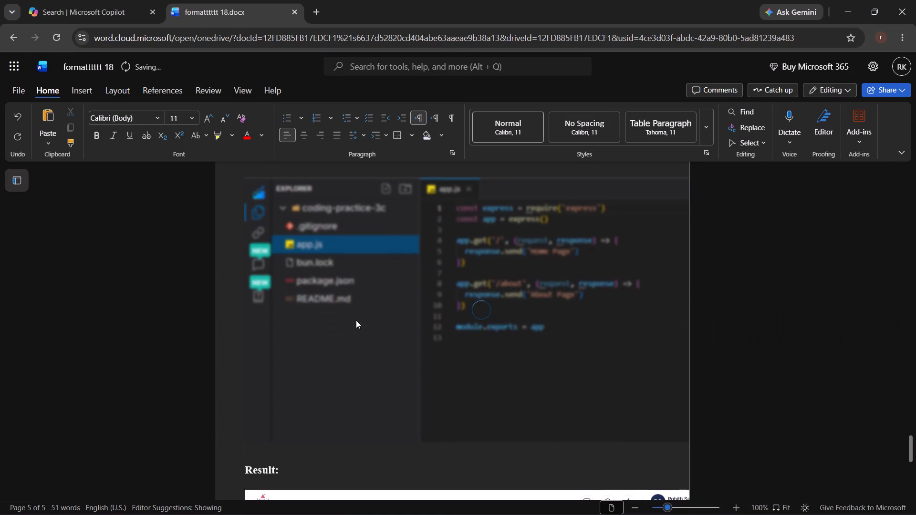
# Insert four blank lines before Question 3's "Code:" heading to push it onto the same page as the code screenshot.
pyautogui.scroll(4, 356, 320)
pyautogui.click(243, 347)
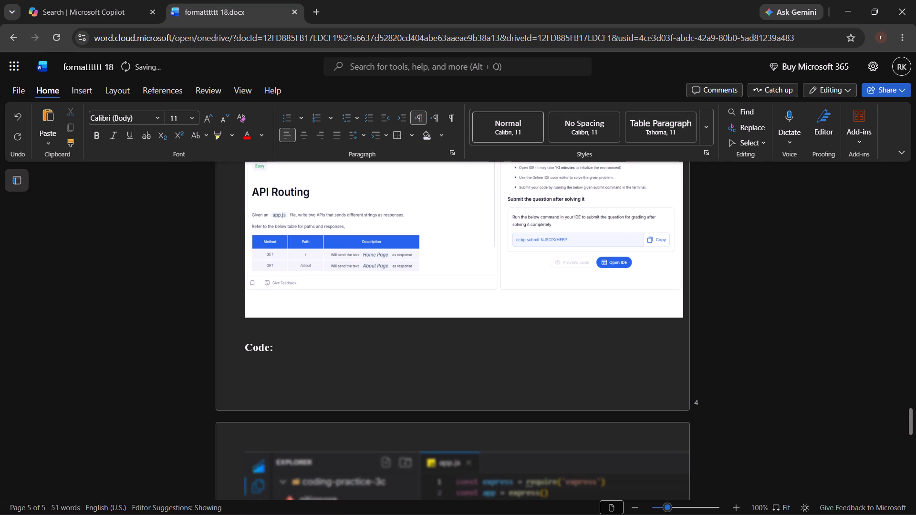
pyautogui.press('Return')
pyautogui.press('Return')
pyautogui.press('Return')
pyautogui.press('Return')
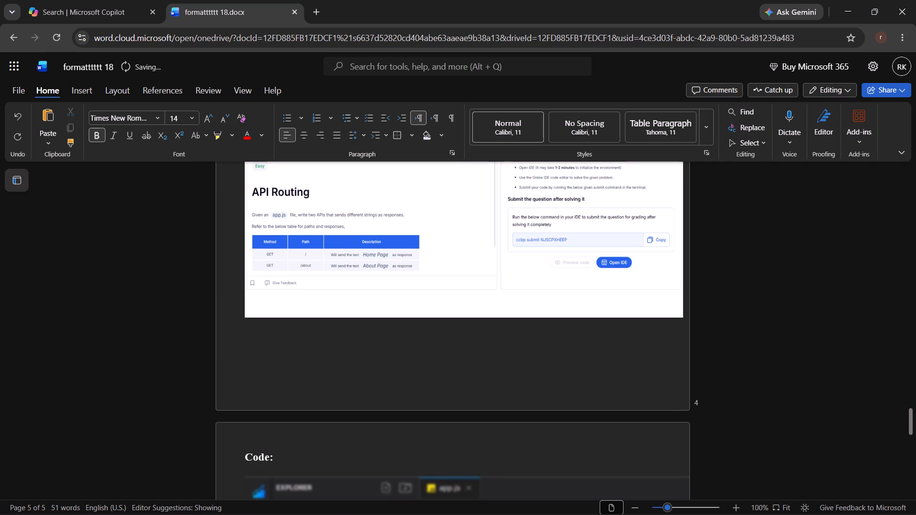
# Add one blank line above and one below Question 3's "Result:" heading to space it from the screenshots.
pyautogui.scroll(-5, 243, 347)
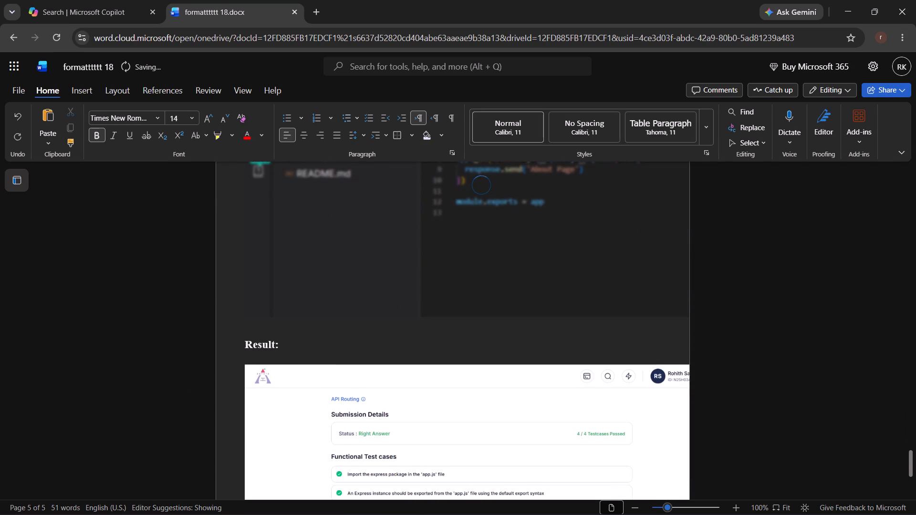
pyautogui.click(246, 342)
pyautogui.press('Return')
pyautogui.scroll(-2, 246, 342)
pyautogui.scroll(1, 287, 275)
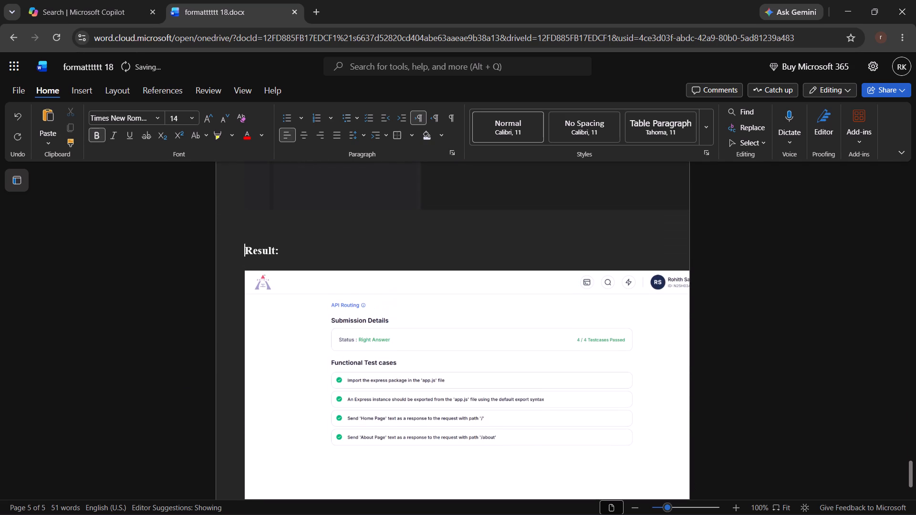
pyautogui.click(285, 256)
pyautogui.press('Return')
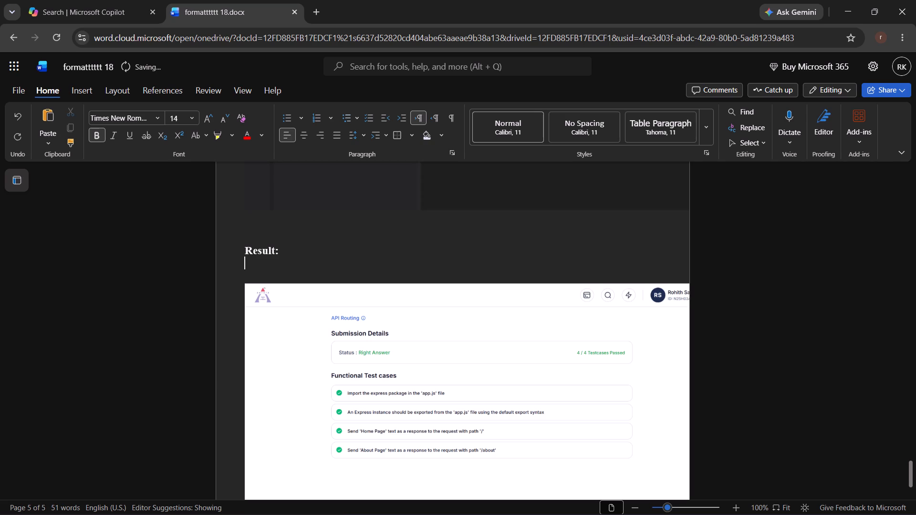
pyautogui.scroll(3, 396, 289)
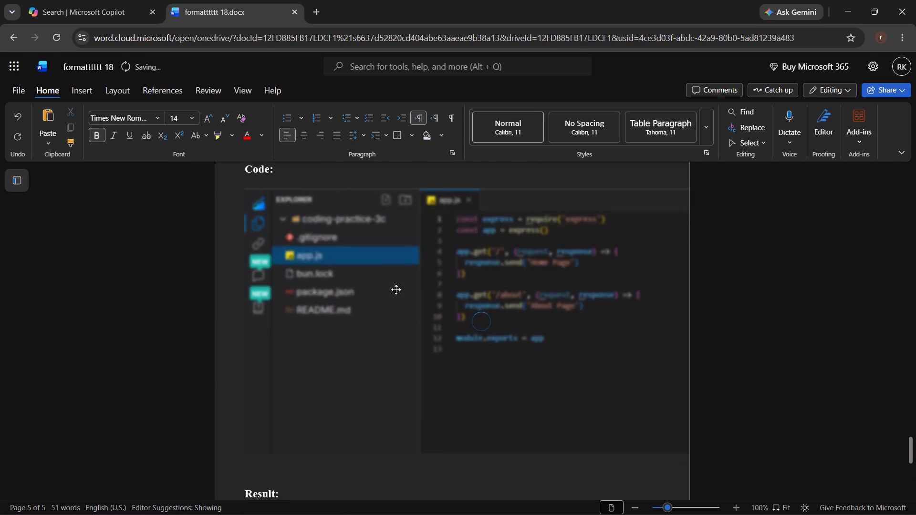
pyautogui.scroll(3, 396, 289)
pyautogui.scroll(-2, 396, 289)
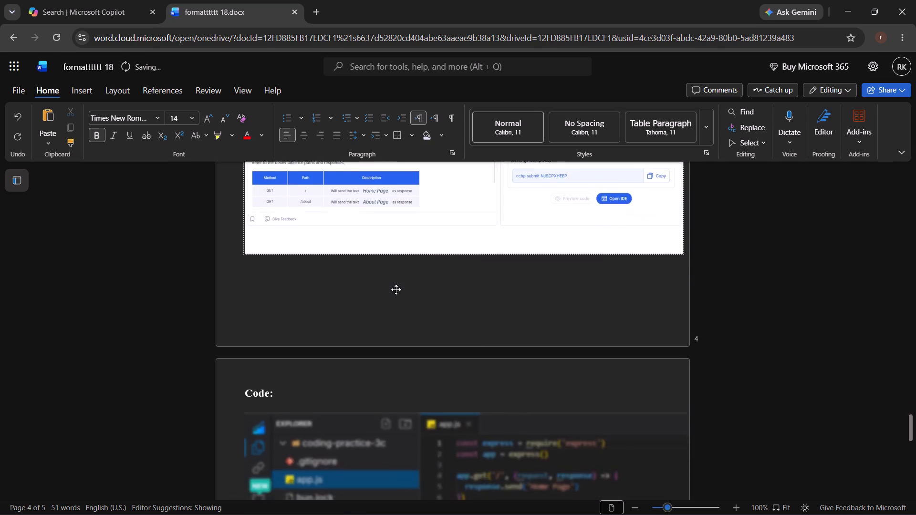
# Narrow Question 3's result screenshot to about 7.48" wide so it fits within the page.
pyautogui.scroll(-2, 396, 289)
pyautogui.click(431, 343)
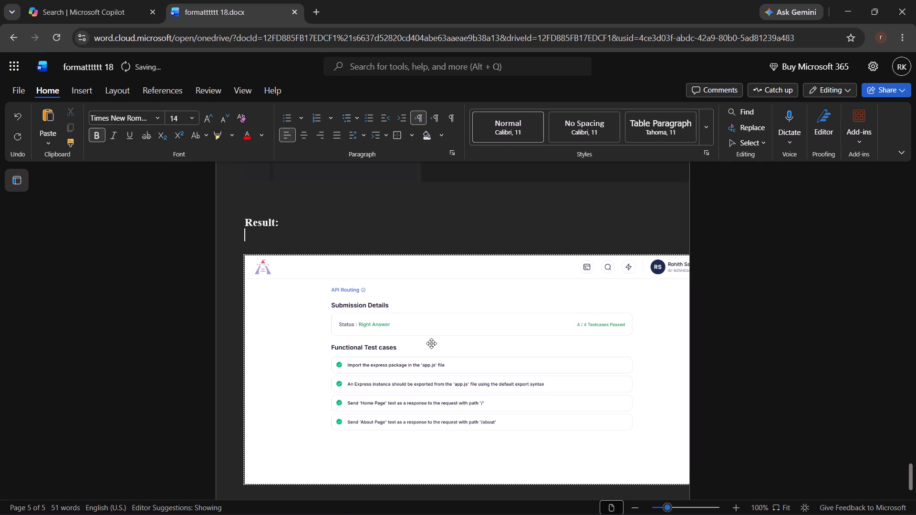
pyautogui.moveTo(246, 371); pyautogui.dragTo(263, 368)
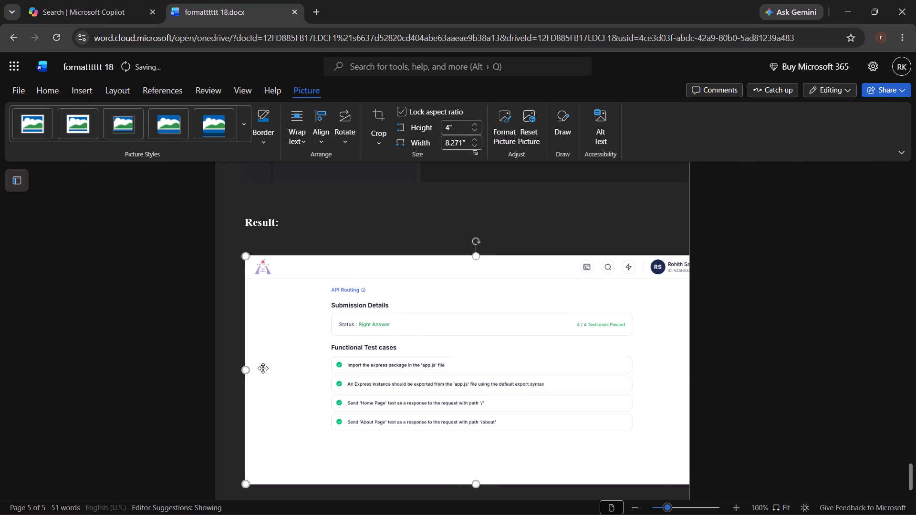
pyautogui.moveTo(263, 368); pyautogui.dragTo(291, 370)
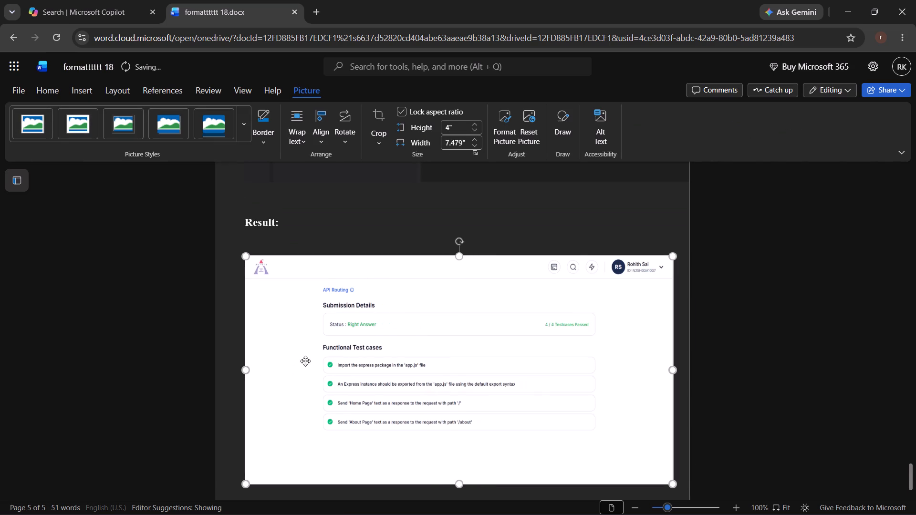
pyautogui.click(418, 234)
# Narrow Question 3's app.js code screenshot to about 7.6" wide so it fits within the page.
pyautogui.scroll(3, 418, 234)
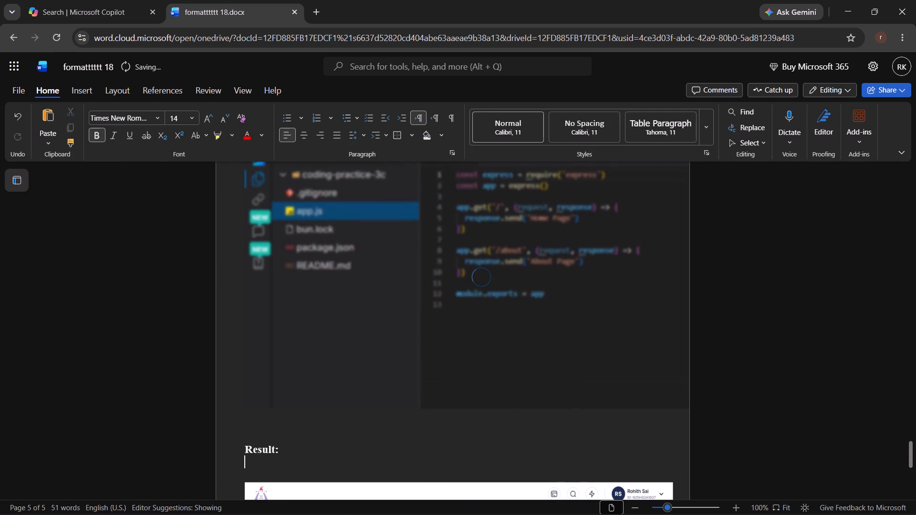
pyautogui.scroll(4, 406, 307)
pyautogui.scroll(-1, 406, 307)
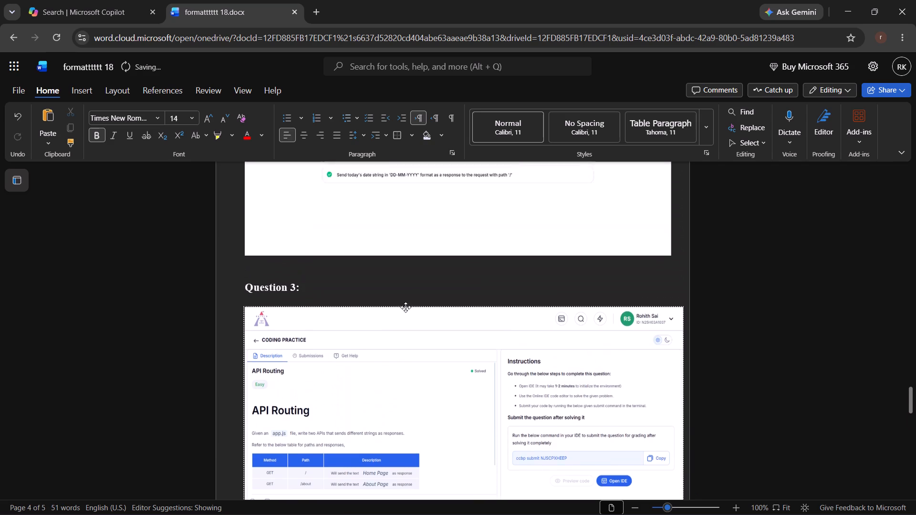
pyautogui.scroll(-4, 406, 307)
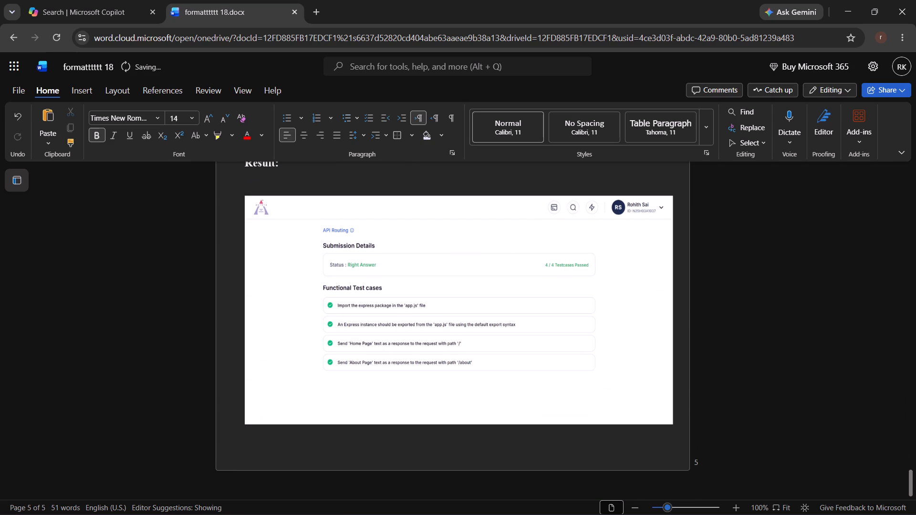
pyautogui.click(264, 450)
pyautogui.scroll(4, 264, 450)
pyautogui.click(428, 327)
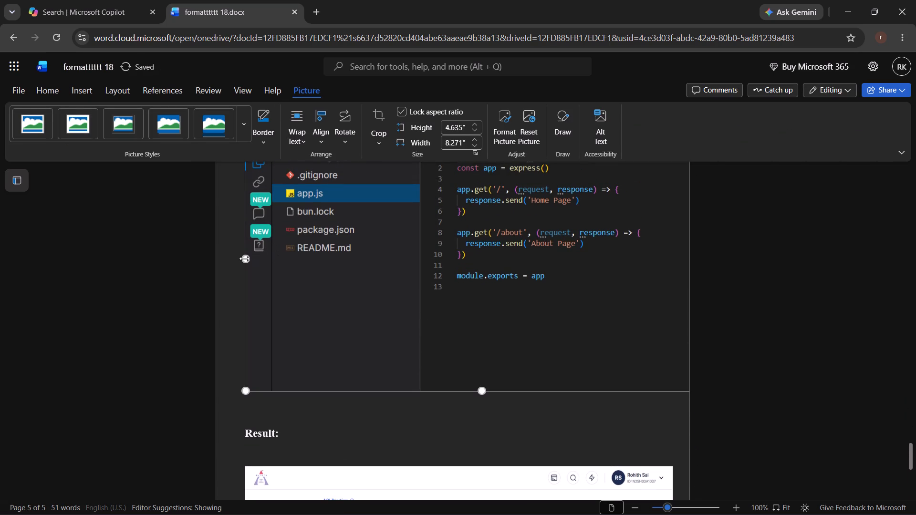
pyautogui.moveTo(244, 258); pyautogui.dragTo(282, 258)
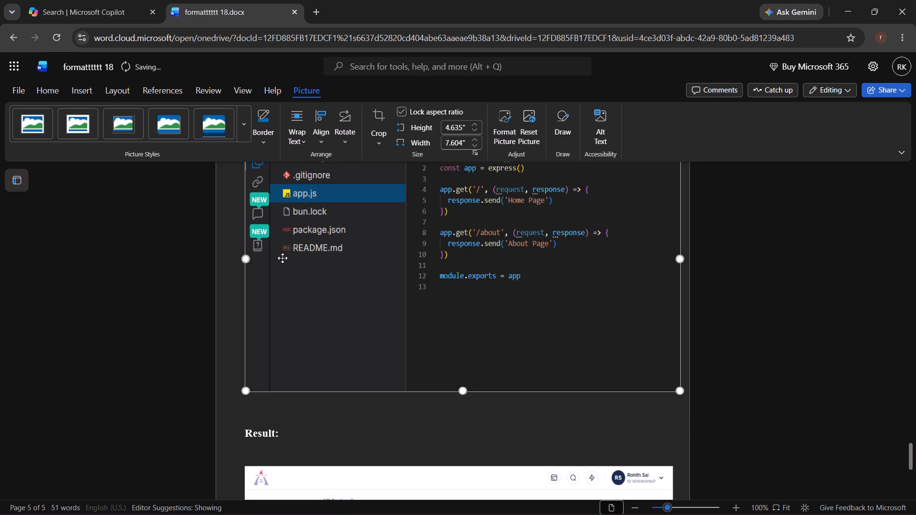
pyautogui.click(349, 430)
# Copy the "Question 3:" heading and paste it at the end of the document, below the last result screenshot.
pyautogui.scroll(2, 349, 430)
pyautogui.scroll(-2, 349, 430)
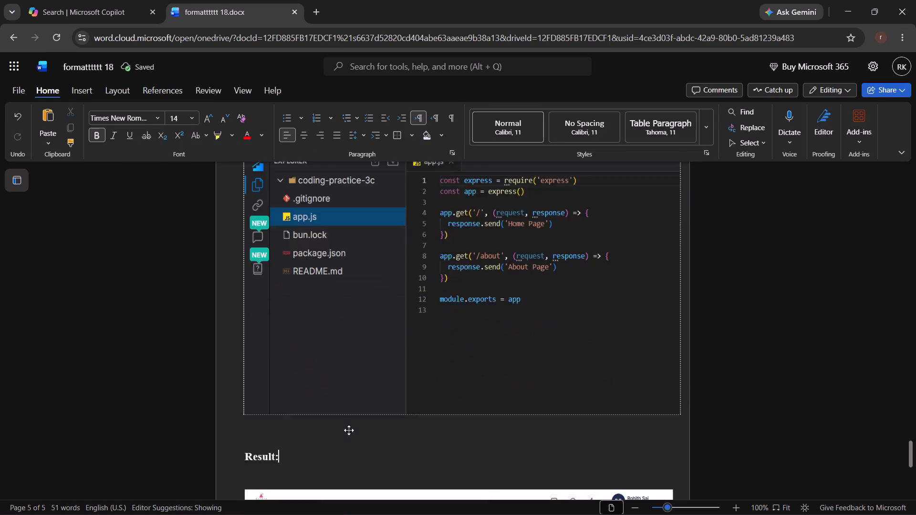
pyautogui.scroll(-5, 349, 430)
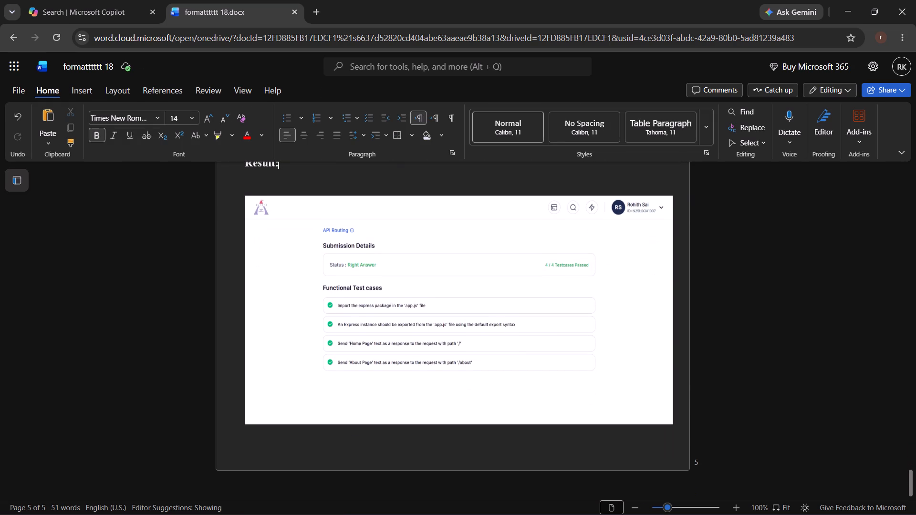
pyautogui.click(314, 447)
pyautogui.scroll(5, 314, 447)
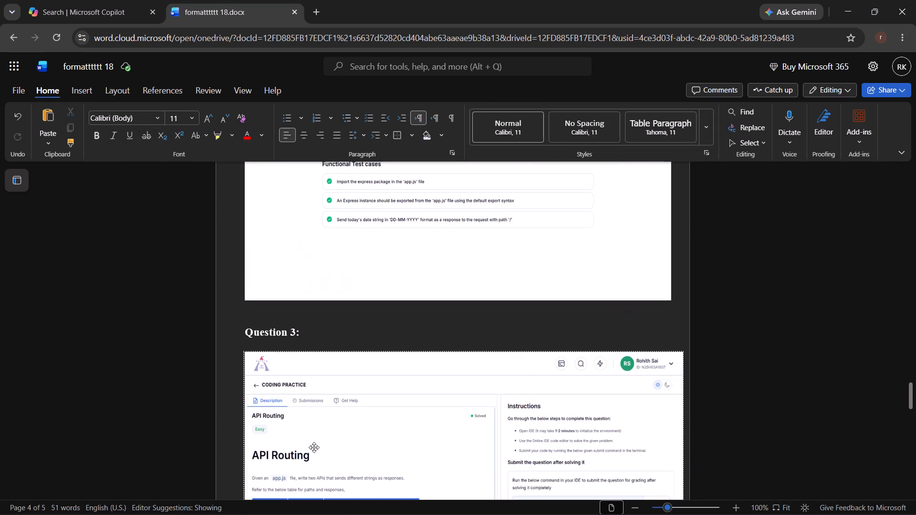
pyautogui.moveTo(304, 329); pyautogui.dragTo(243, 330)
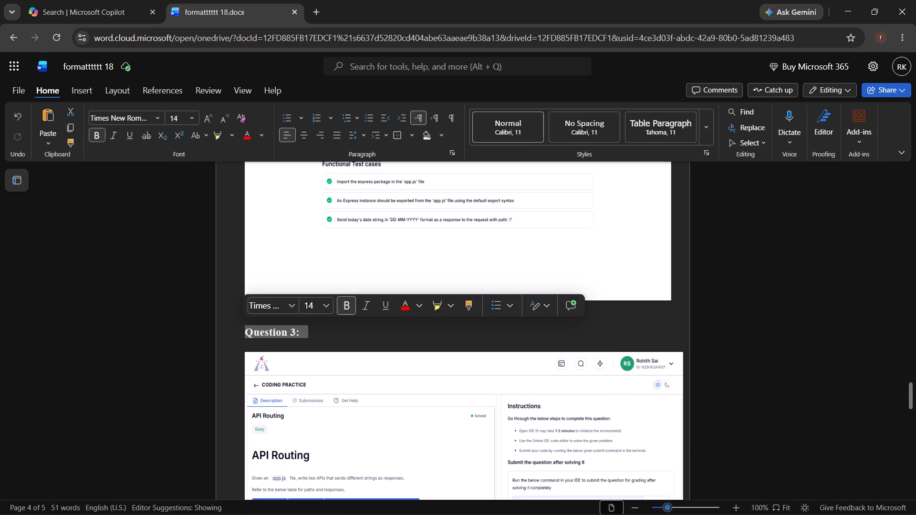
pyautogui.hotkey('ctrl', 'c')
pyautogui.keyDown('ctrl'); pyautogui.click(243, 330); pyautogui.keyUp('ctrl')
pyautogui.scroll(-6, 321, 337)
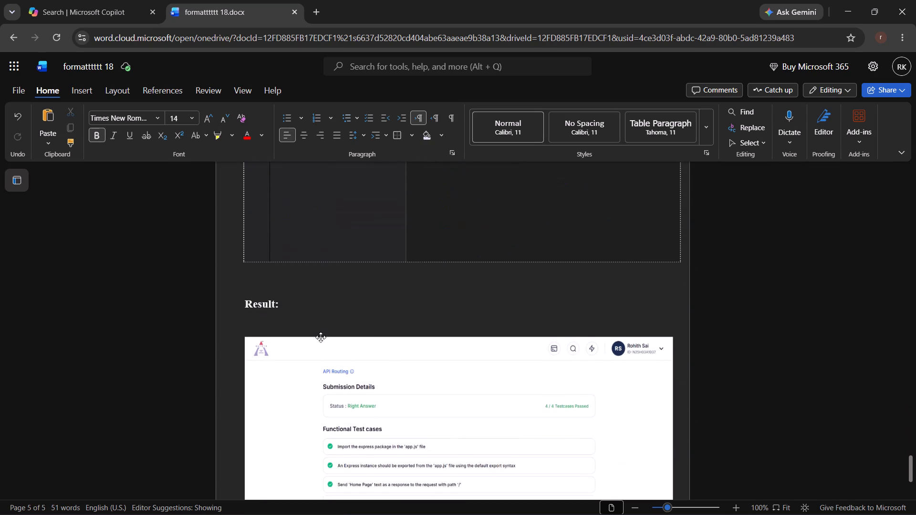
pyautogui.scroll(-1, 321, 337)
pyautogui.click(263, 445)
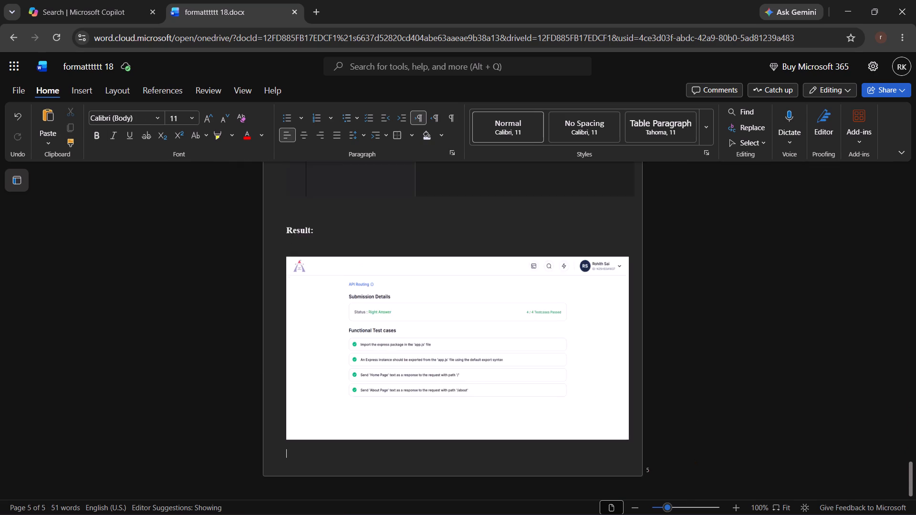
pyautogui.hotkey('ctrl', 'v')
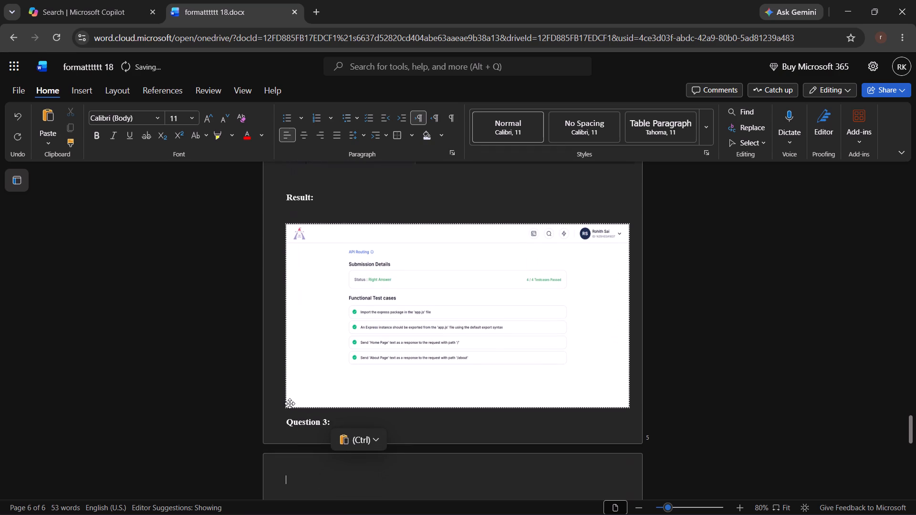
# Insert a line break before the pasted "Question 3:" heading to push it onto a new page.
pyautogui.click(285, 425)
pyautogui.press('Return')
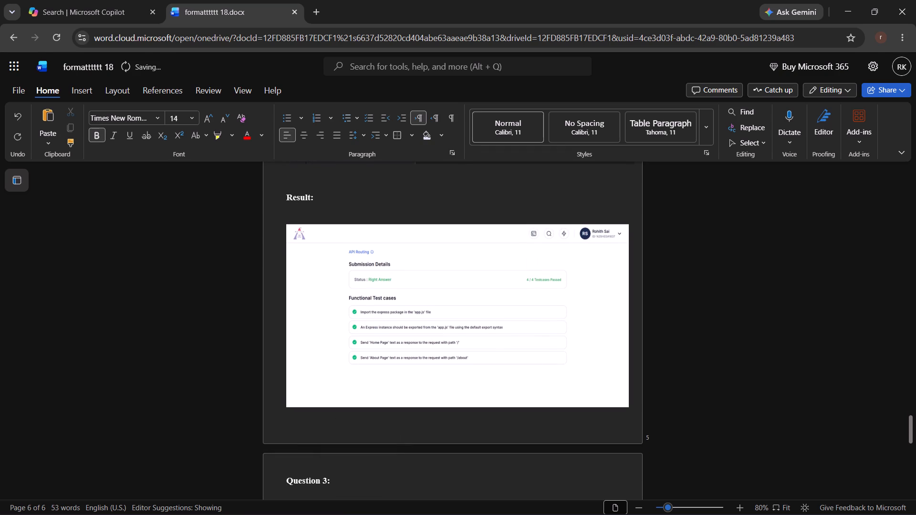
# Copy Question 3's "Code:" heading and paste it on a new line under the question heading on the last page.
pyautogui.scroll(3, 360, 268)
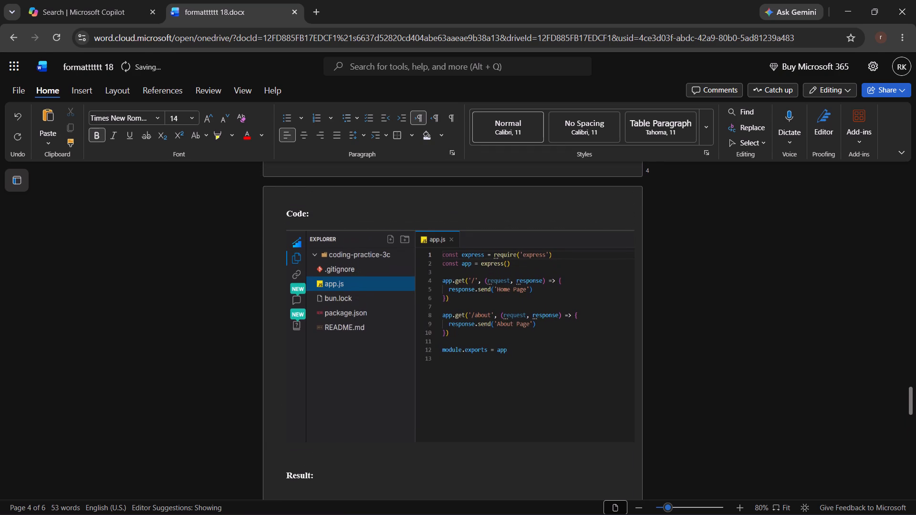
pyautogui.moveTo(313, 213); pyautogui.dragTo(281, 211)
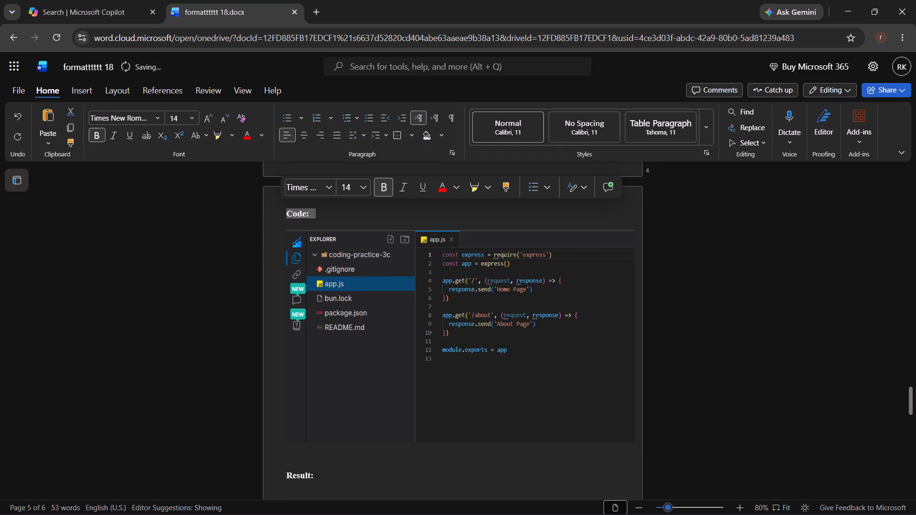
pyautogui.hotkey('ctrl', 'c')
pyautogui.keyDown('ctrl'); pyautogui.click(281, 211); pyautogui.keyUp('ctrl')
pyautogui.scroll(-4, 363, 258)
pyautogui.click(339, 380)
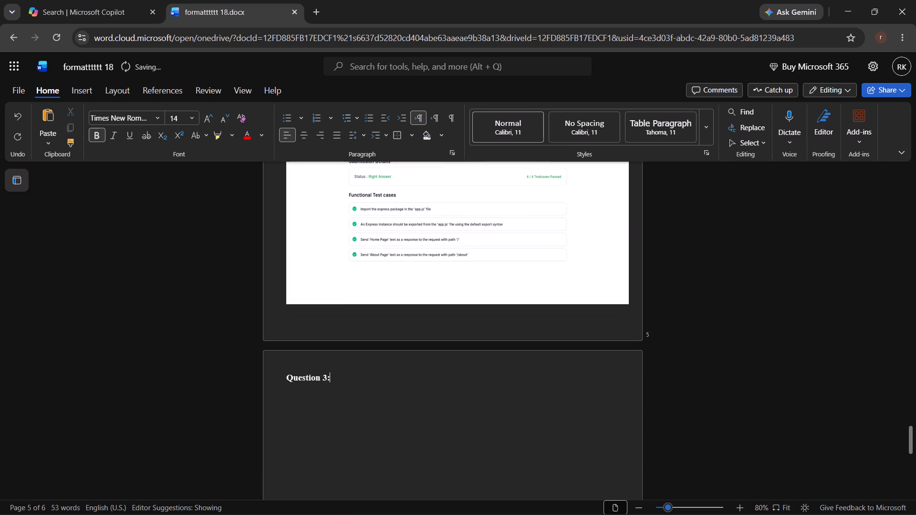
pyautogui.press('Return')
pyautogui.hotkey('ctrl', 'v')
# Copy Question 3's "Result:" heading and paste it under the "Code:" heading on the last page.
pyautogui.scroll(3, 339, 380)
pyautogui.scroll(-1, 339, 380)
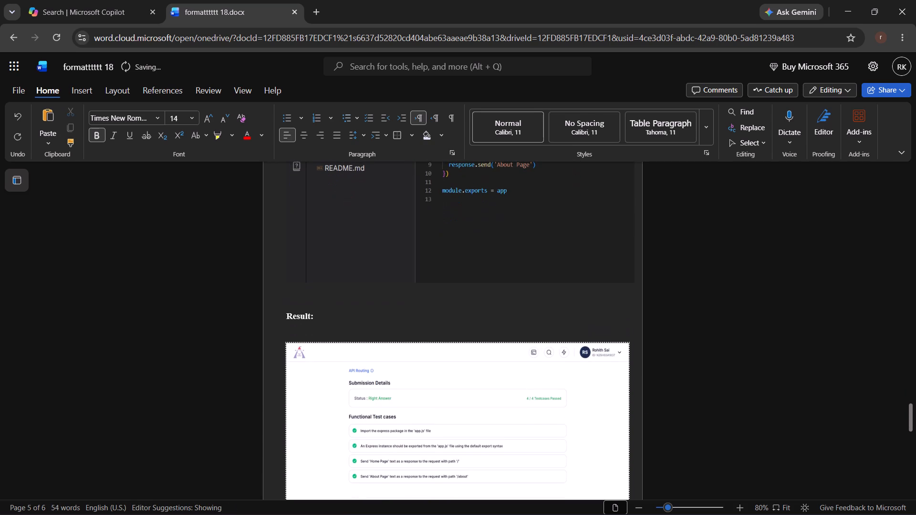
pyautogui.moveTo(316, 316); pyautogui.dragTo(285, 316)
pyautogui.hotkey('ctrl', 'c')
pyautogui.keyDown('ctrl'); pyautogui.click(285, 316); pyautogui.keyUp('ctrl')
pyautogui.click(364, 314)
pyautogui.scroll(-5, 364, 314)
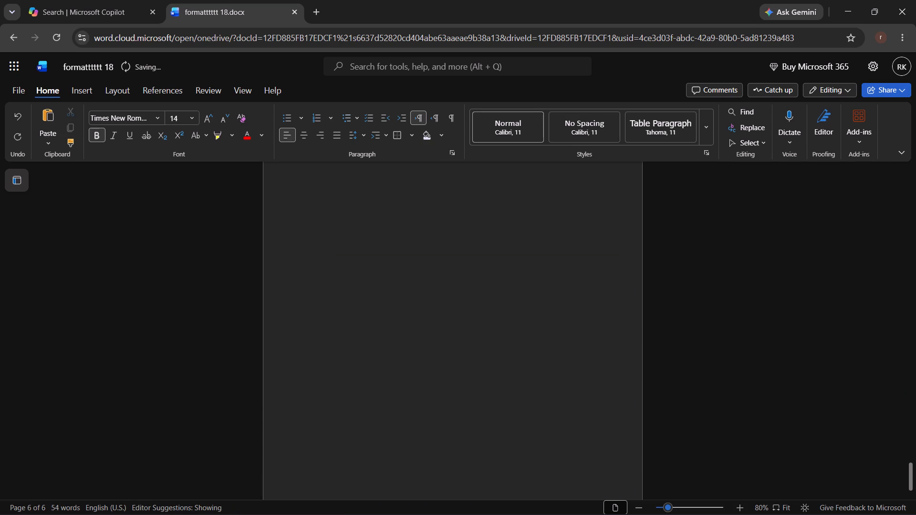
pyautogui.scroll(2, 357, 271)
pyautogui.click(319, 283)
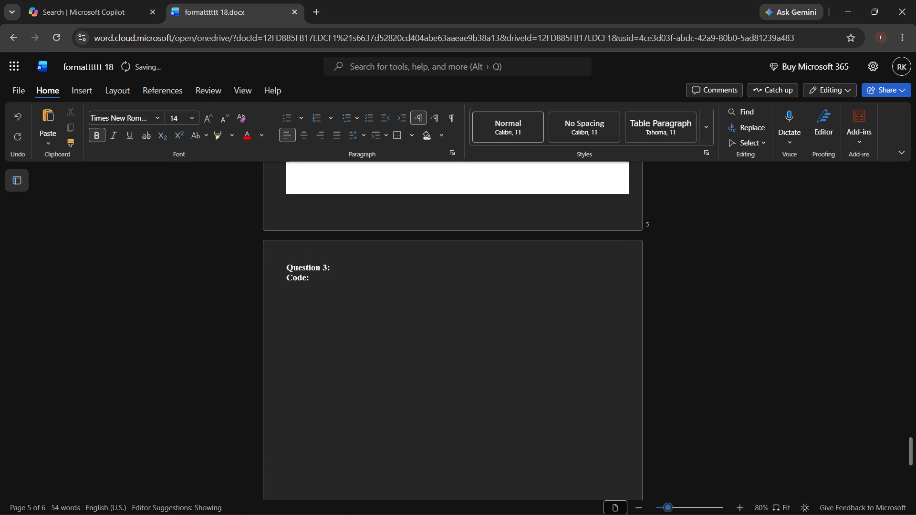
pyautogui.hotkey('ctrl', 'v')
pyautogui.keyDown('ctrl'); pyautogui.click(319, 283); pyautogui.keyUp('ctrl')
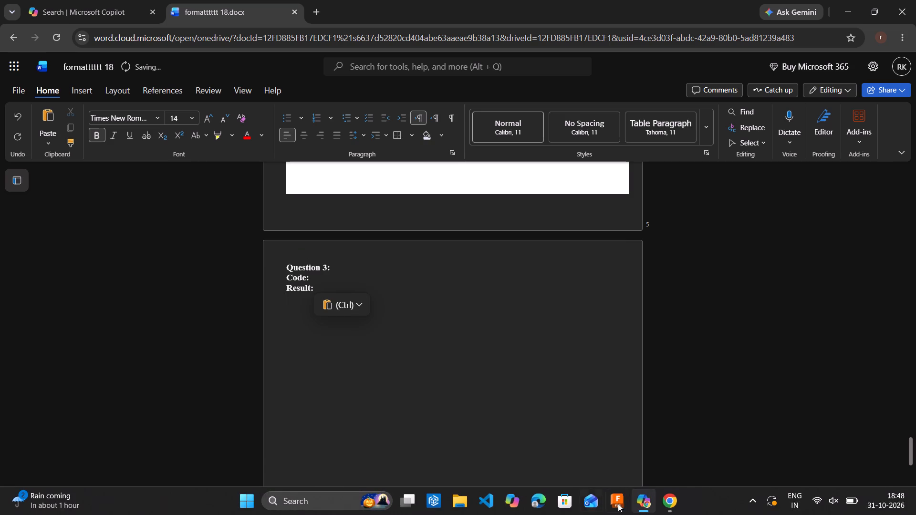
# Switch to the learning portal window, close the API Routing IDE and submission pages, and return to the Coding Practice question list.
pyautogui.click(663, 499)
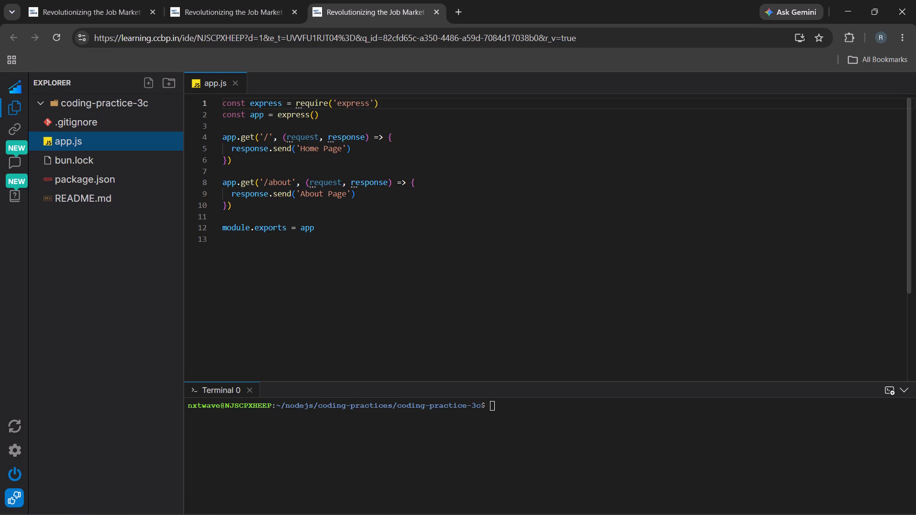
pyautogui.click(437, 12)
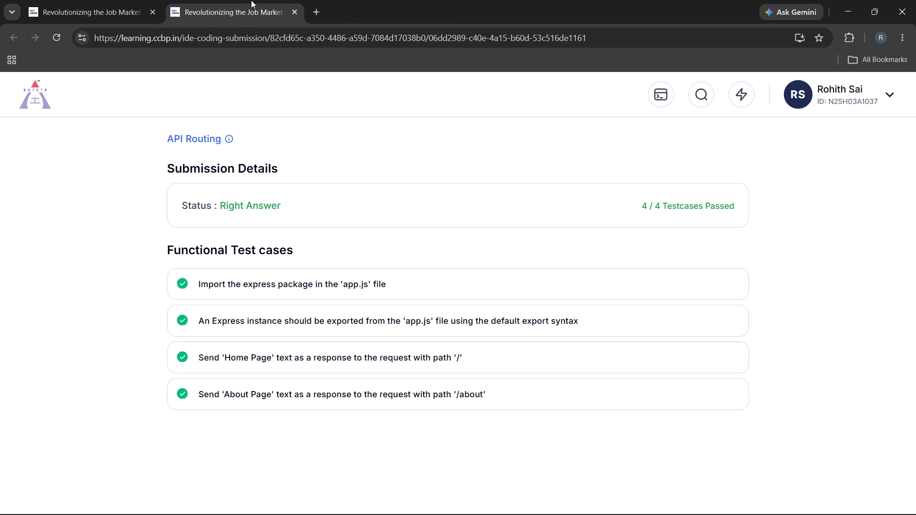
pyautogui.click(295, 14)
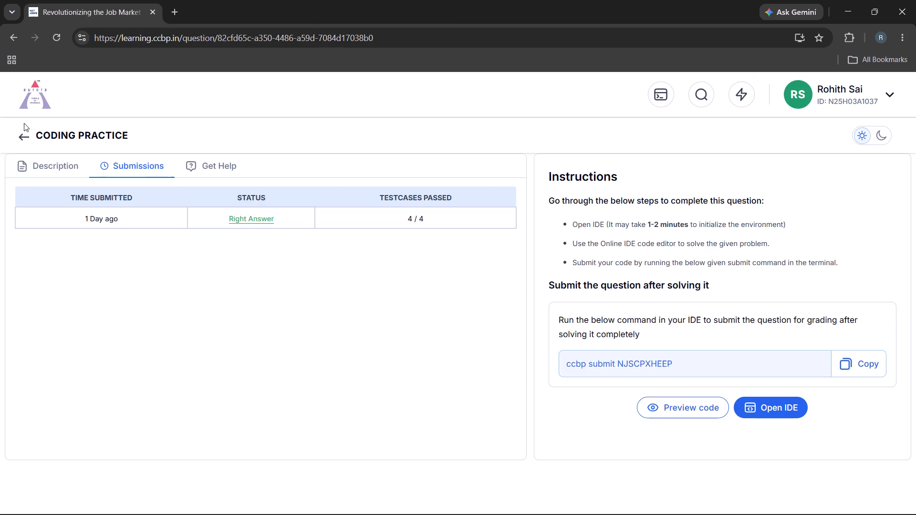
pyautogui.click(25, 138)
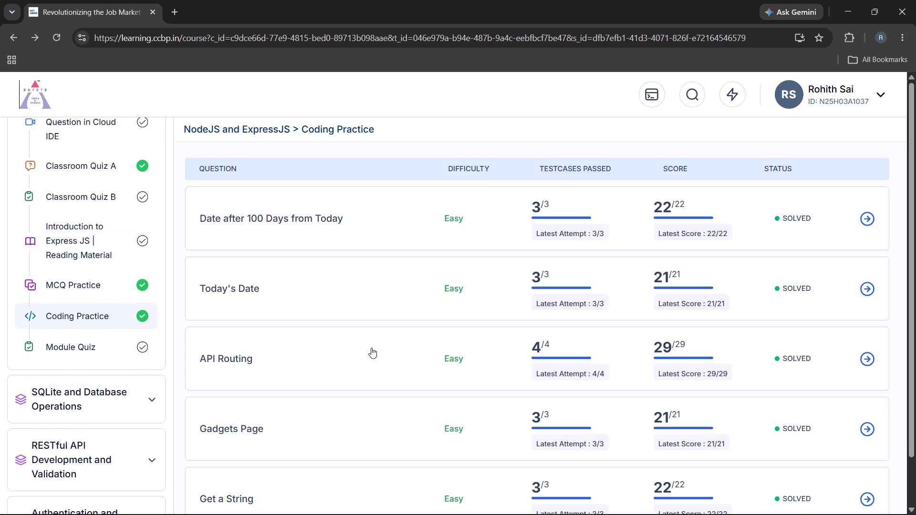
pyautogui.scroll(-3, 450, 391)
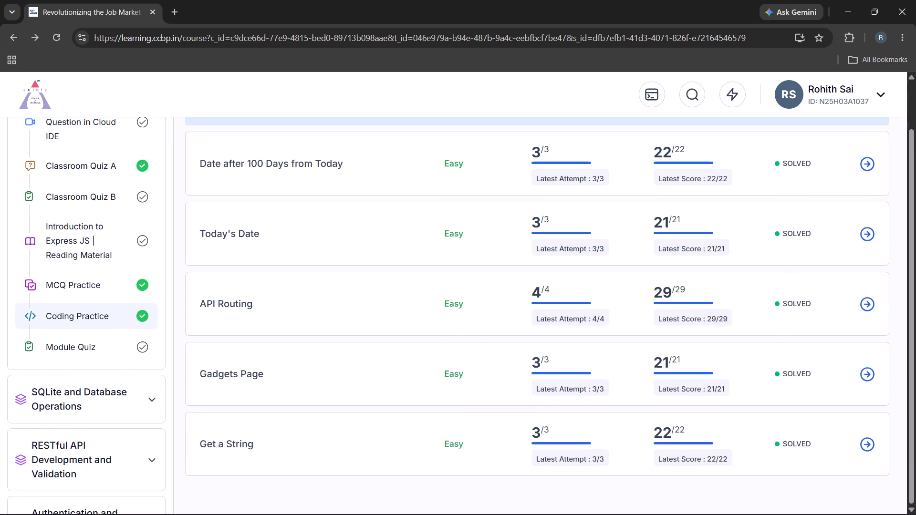
# Switch back to the Word report and renumber the last page's question heading as "Question 4:".
pyautogui.click(641, 499)
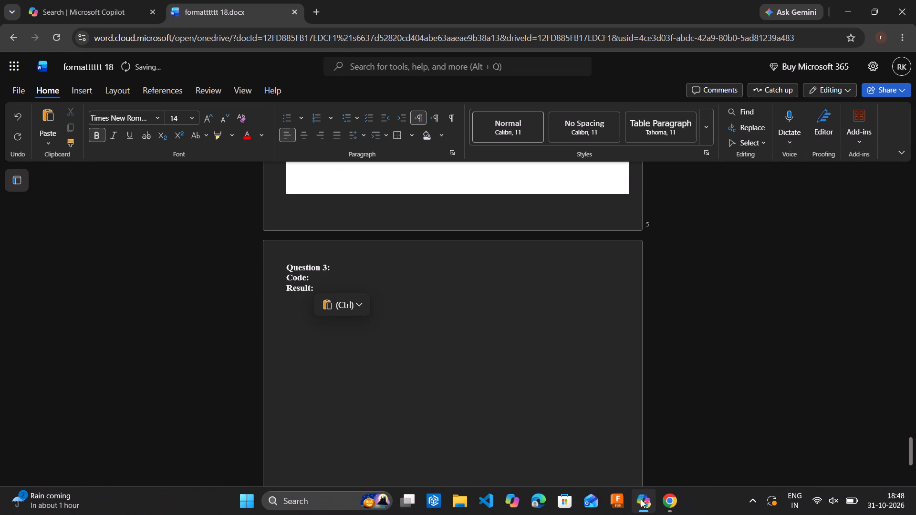
pyautogui.scroll(7, 440, 383)
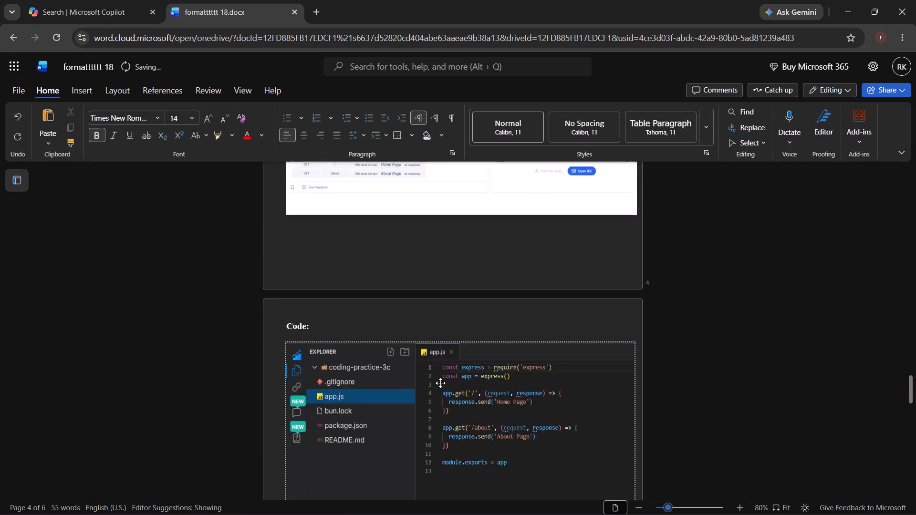
pyautogui.scroll(1, 440, 383)
pyautogui.scroll(-1, 440, 383)
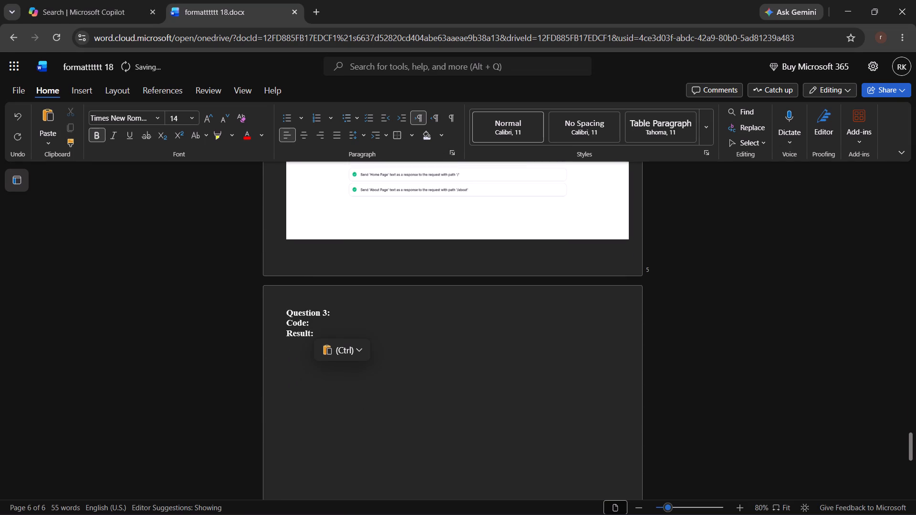
pyautogui.click(327, 311)
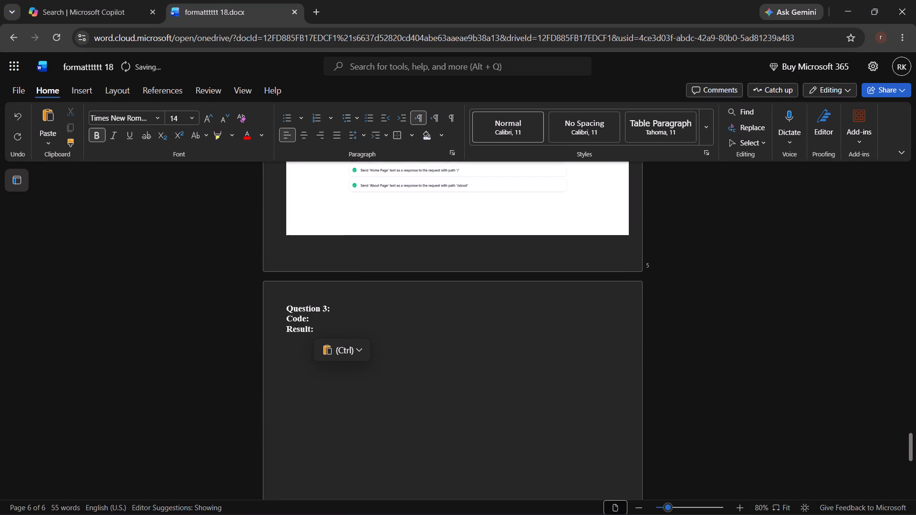
pyautogui.press('BackSpace')
pyautogui.press('4')
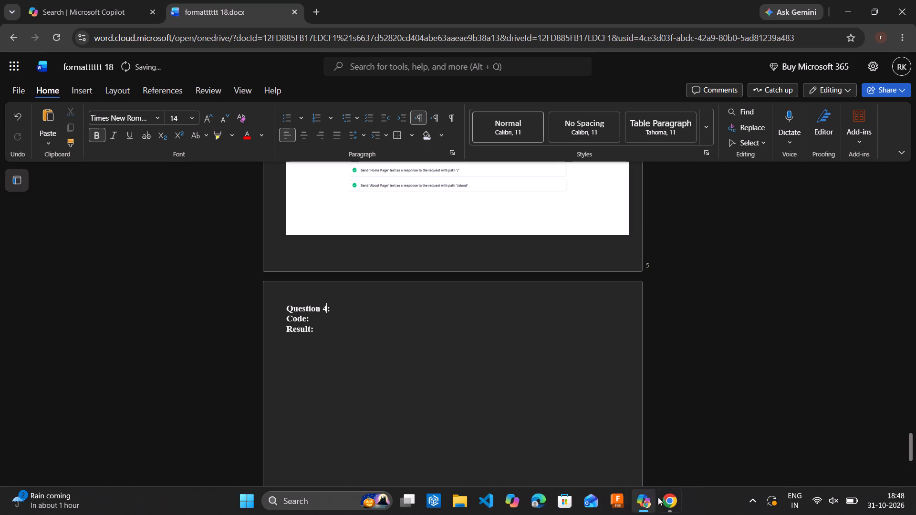
# Switch to the learning portal and open the "Gadgets Page" coding question.
pyautogui.click(670, 497)
pyautogui.scroll(-1, 402, 335)
pyautogui.click(366, 367)
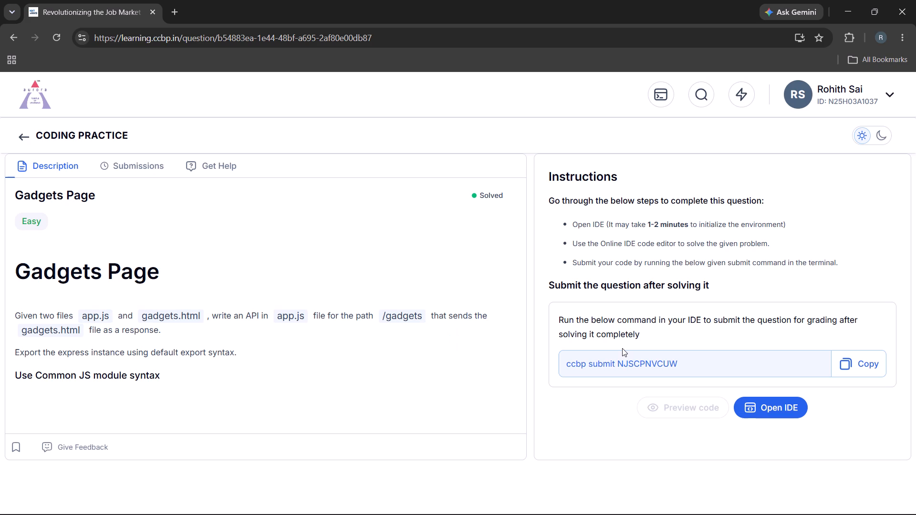
# Launch the online IDE for the "Gadgets Page" question.
pyautogui.click(755, 419)
pyautogui.click(765, 405)
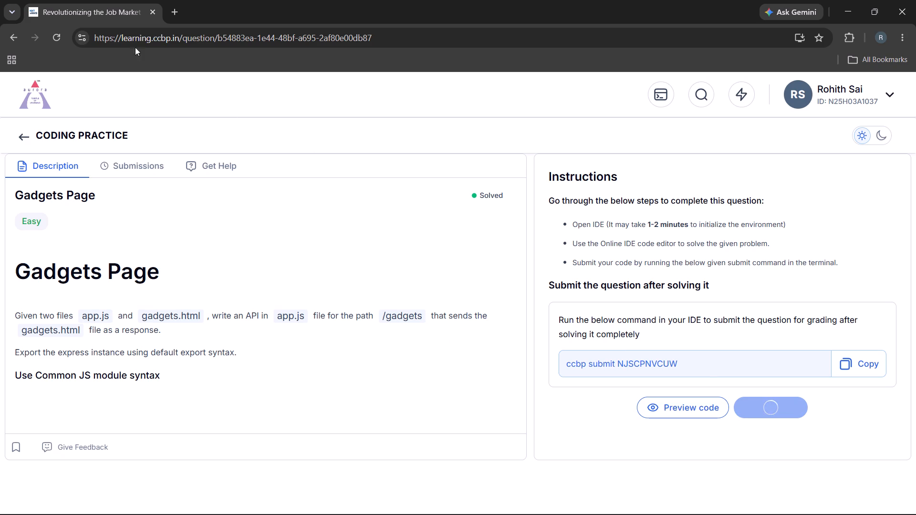
# Capture the "Gadgets Page" question page as a screenshot and paste it below the "Question 4:" heading in the Word report.
pyautogui.click(116, 10)
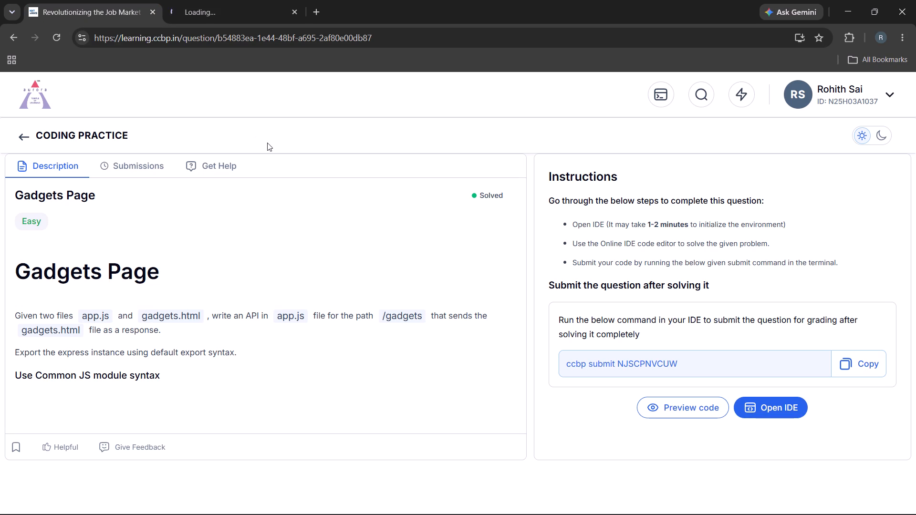
pyautogui.press('Print')
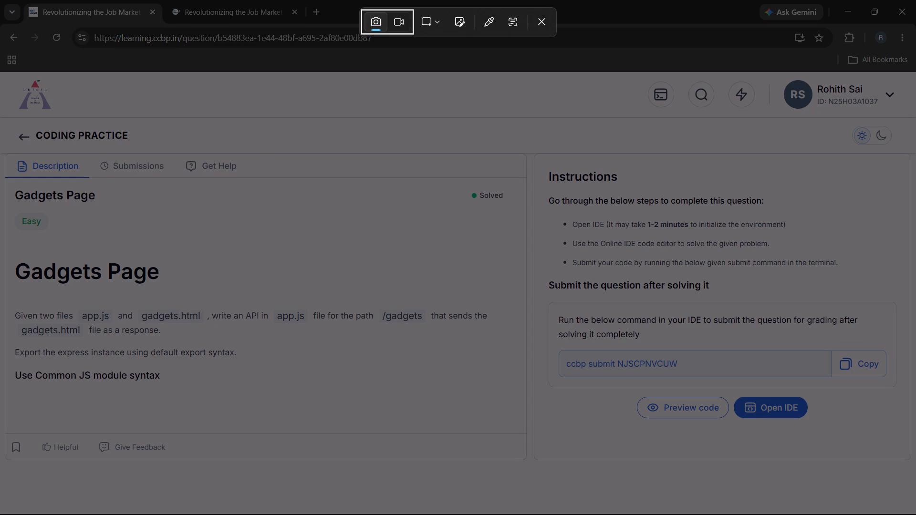
pyautogui.moveTo(0, 70); pyautogui.dragTo(915, 514)
pyautogui.hscroll(2, 301, 139)
pyautogui.hscroll(1, 915, 514)
pyautogui.click(642, 500)
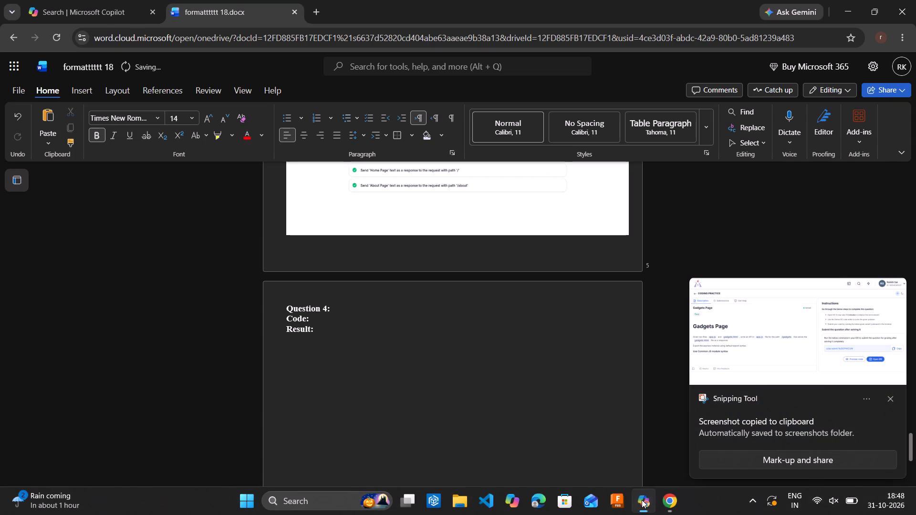
pyautogui.click(348, 312)
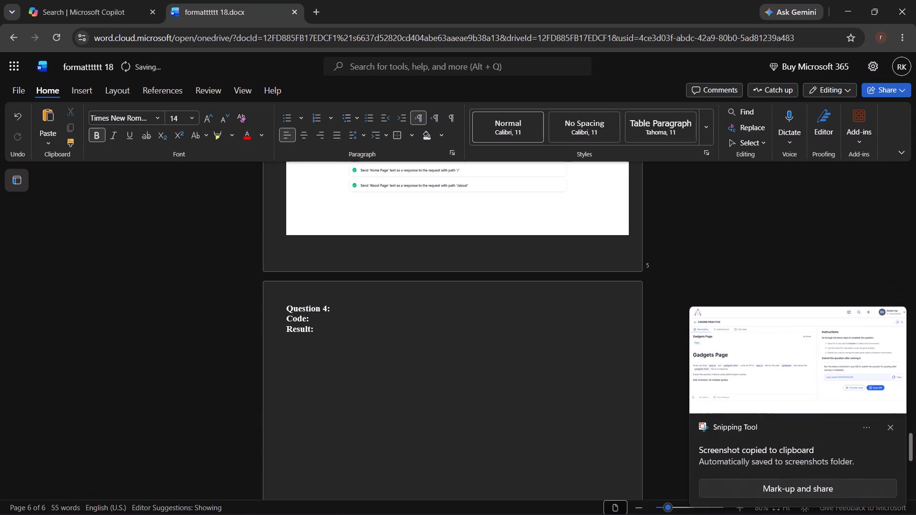
pyautogui.press('Return')
pyautogui.press('Return')
pyautogui.hotkey('ctrl', 'v')
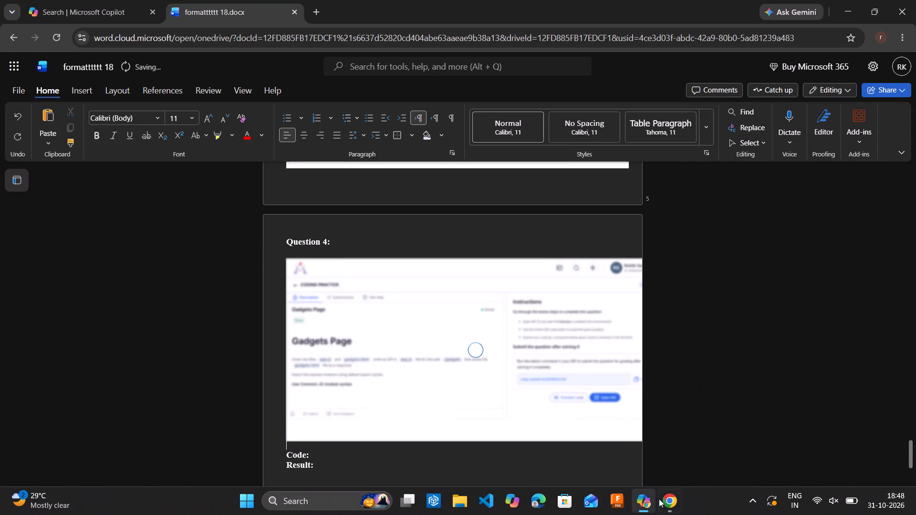
# Switch to the Gadgets Page IDE, agree to close the other active session, and open app.js from the coding-practice-3b folder.
pyautogui.click(662, 499)
pyautogui.click(258, 1)
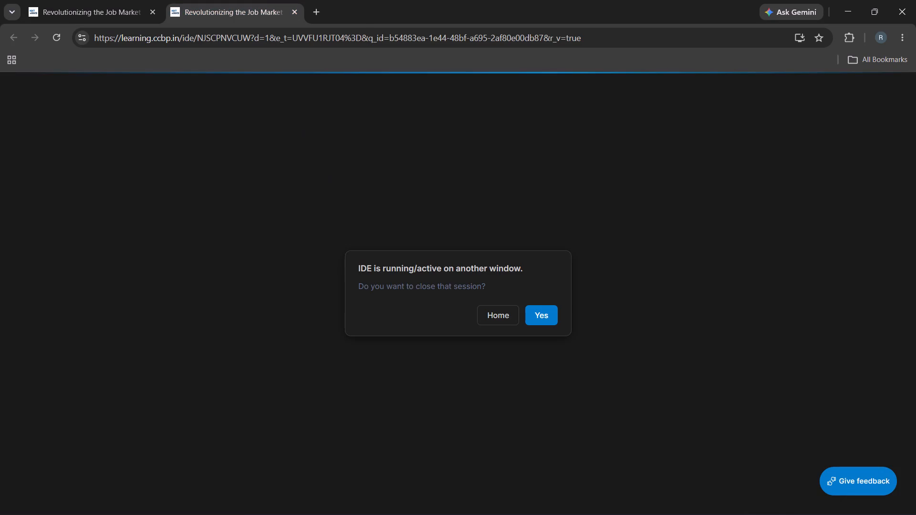
pyautogui.click(549, 309)
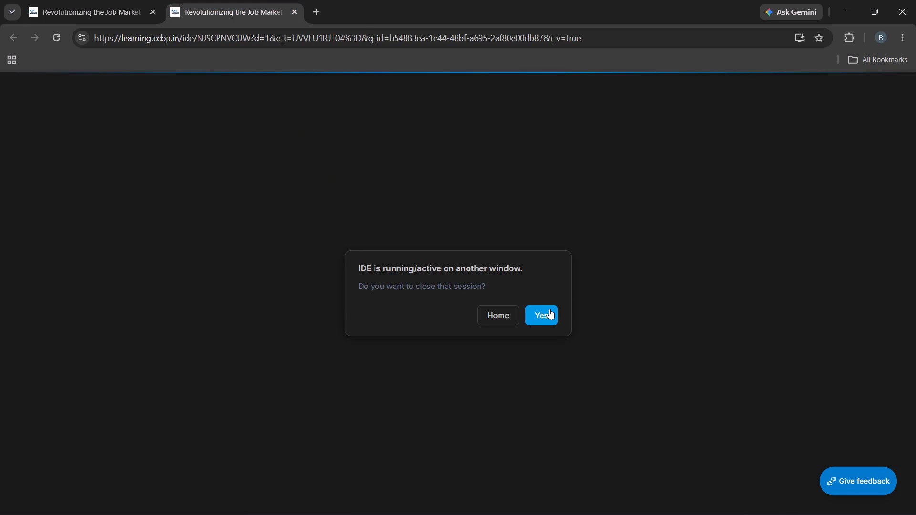
pyautogui.click(539, 313)
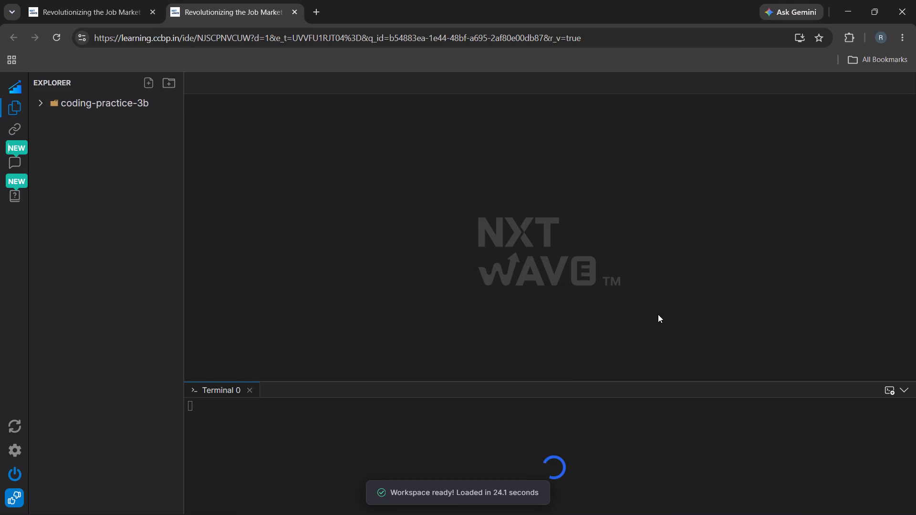
pyautogui.click(40, 95)
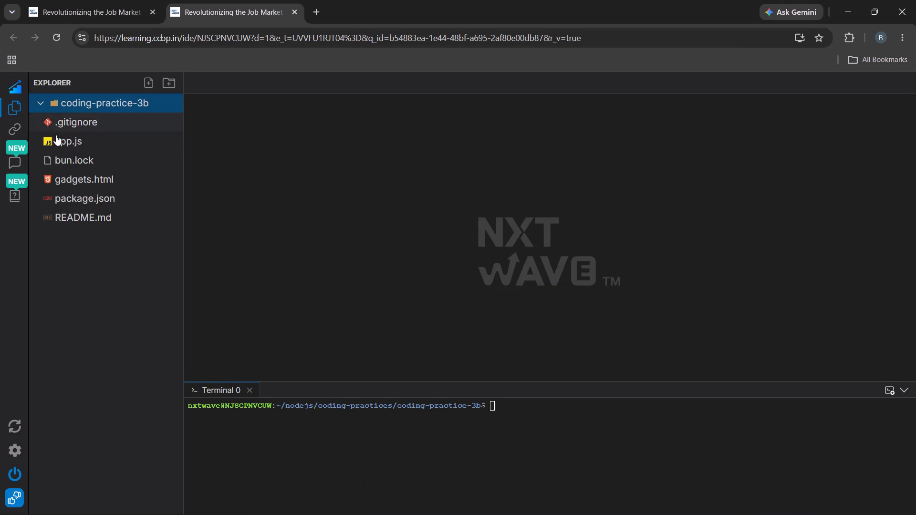
pyautogui.click(92, 144)
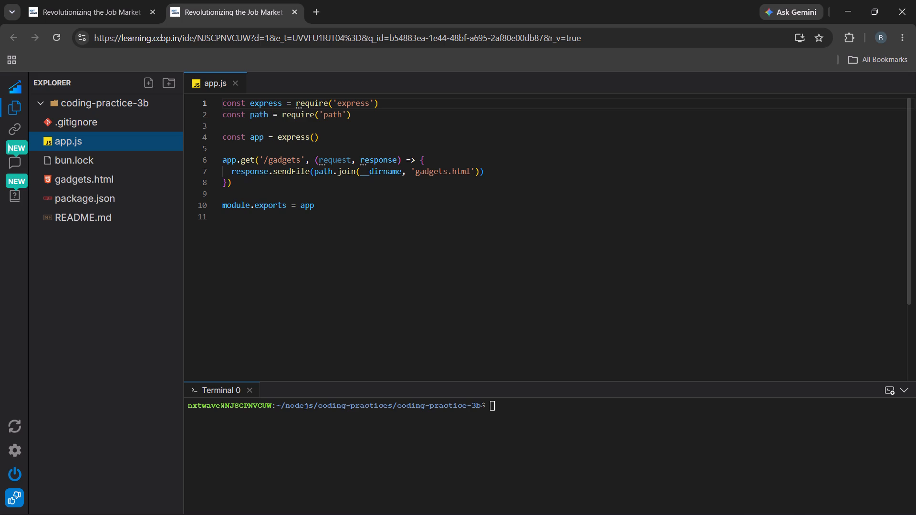
# Capture the IDE showing app.js, add a blank line above Question 4's "Code:" heading in Word, and paste the screenshot below that heading.
pyautogui.press('Print')
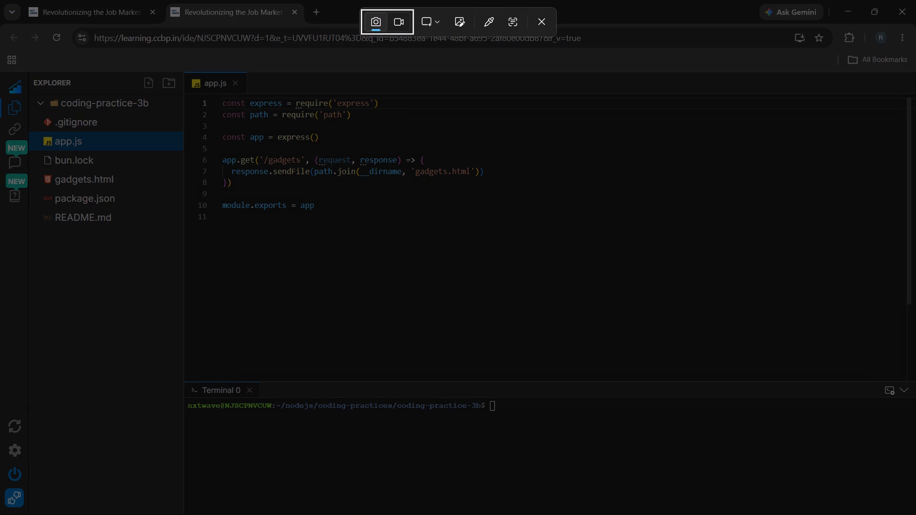
pyautogui.moveTo(0, 69); pyautogui.dragTo(915, 514)
pyautogui.hscroll(1, 301, 124)
pyautogui.hscroll(1, 915, 514)
pyautogui.click(648, 496)
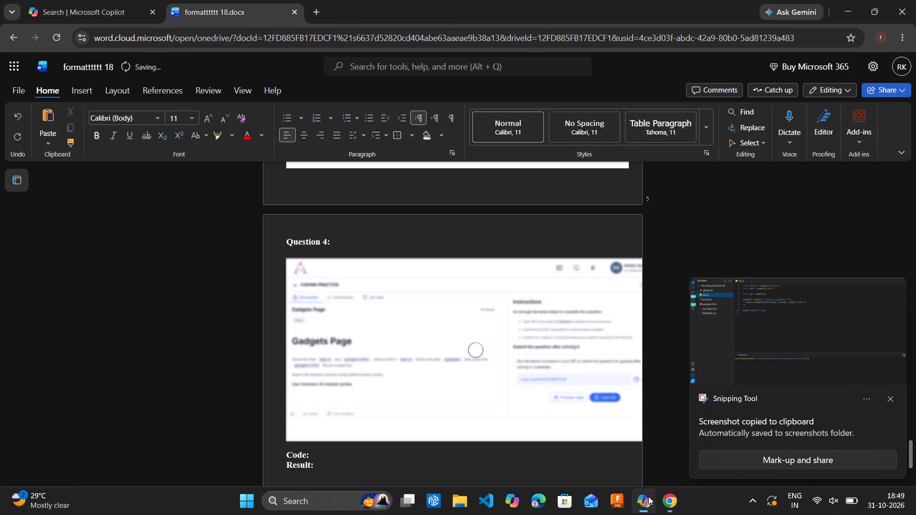
pyautogui.scroll(-1, 356, 315)
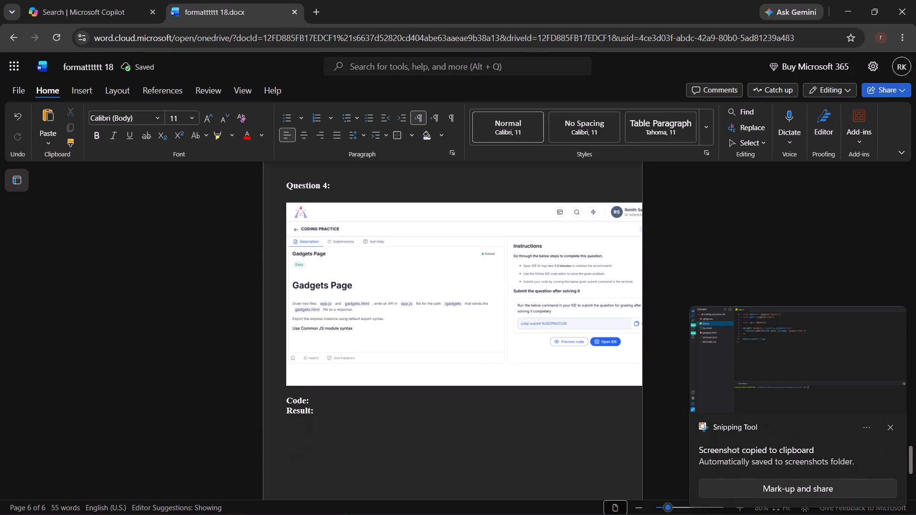
pyautogui.click(320, 402)
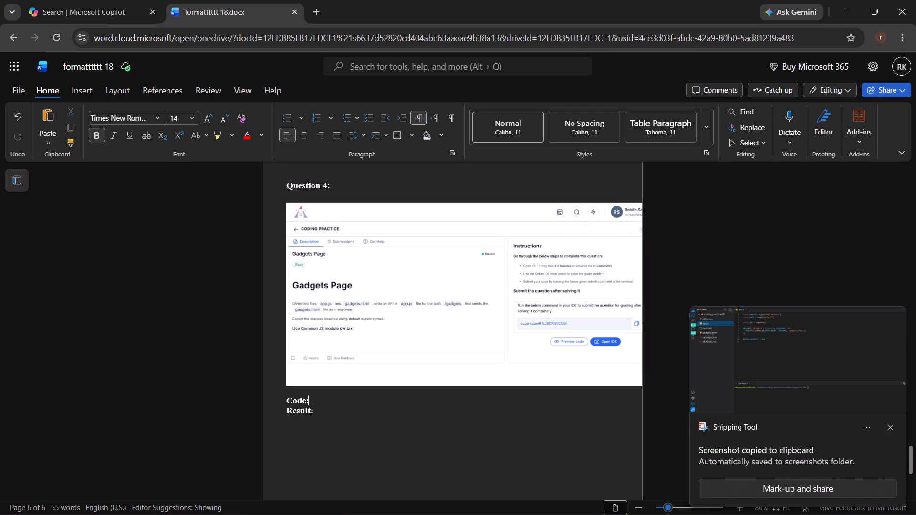
pyautogui.click(289, 398)
pyautogui.press('Return')
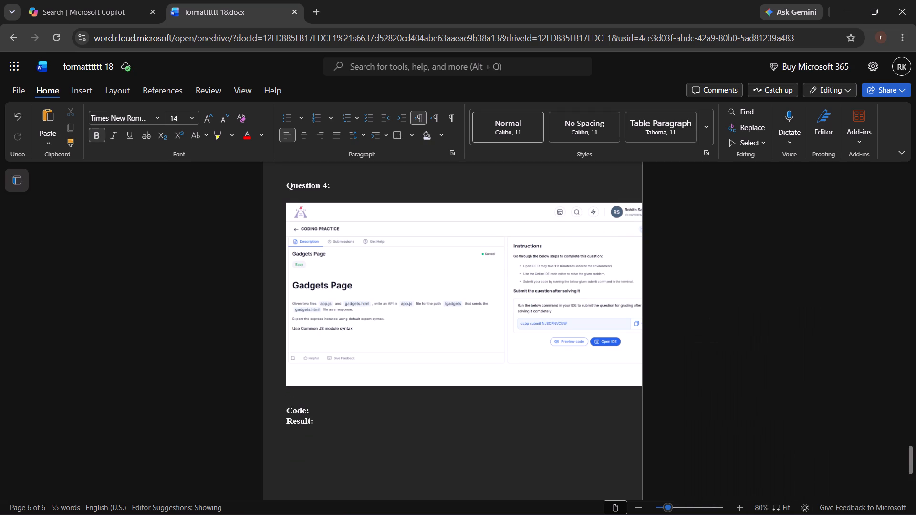
pyautogui.click(311, 406)
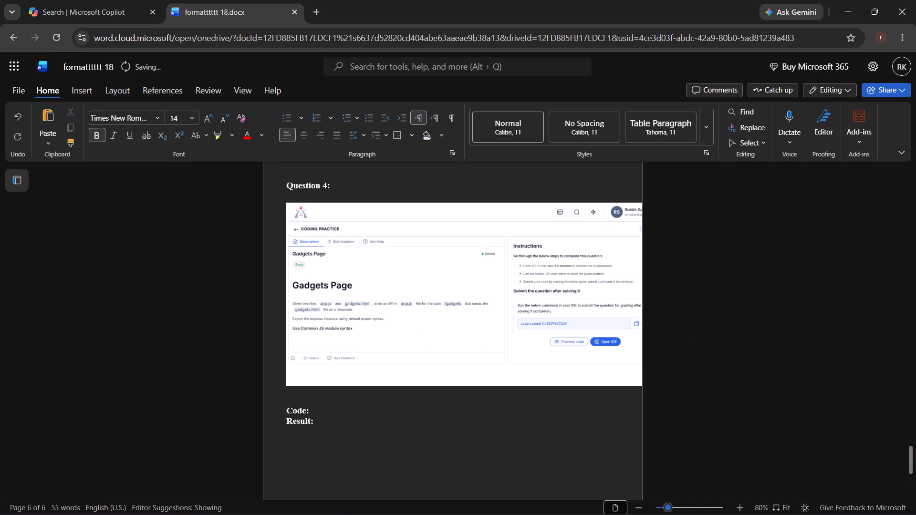
pyautogui.press('Return')
pyautogui.press('Return')
pyautogui.hotkey('ctrl', 'v')
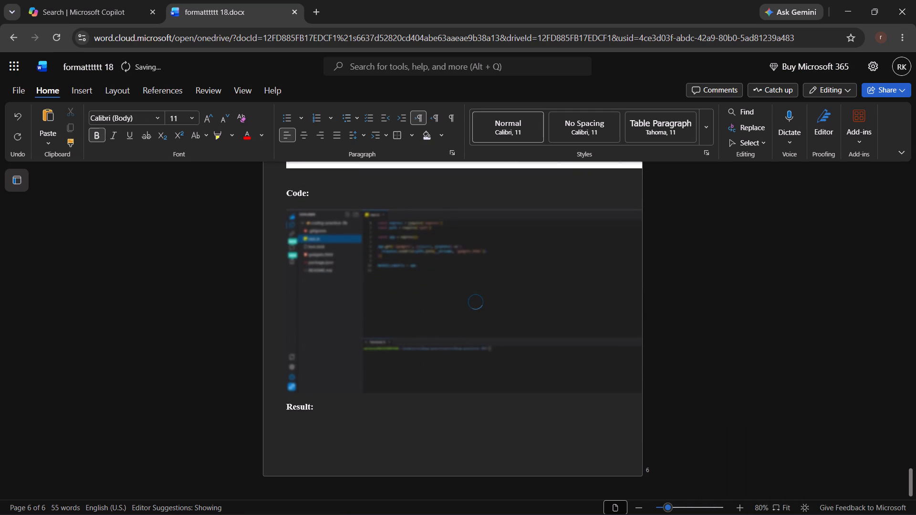
# Narrow the Gadgets Page question screenshot under "Question 4:" so its full width fits on the page.
pyautogui.scroll(3, 369, 392)
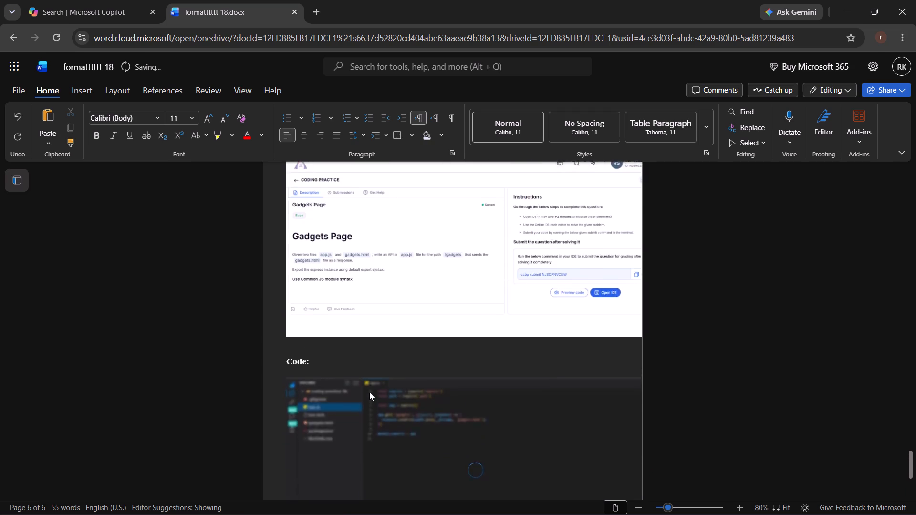
pyautogui.scroll(1, 369, 392)
pyautogui.click(399, 361)
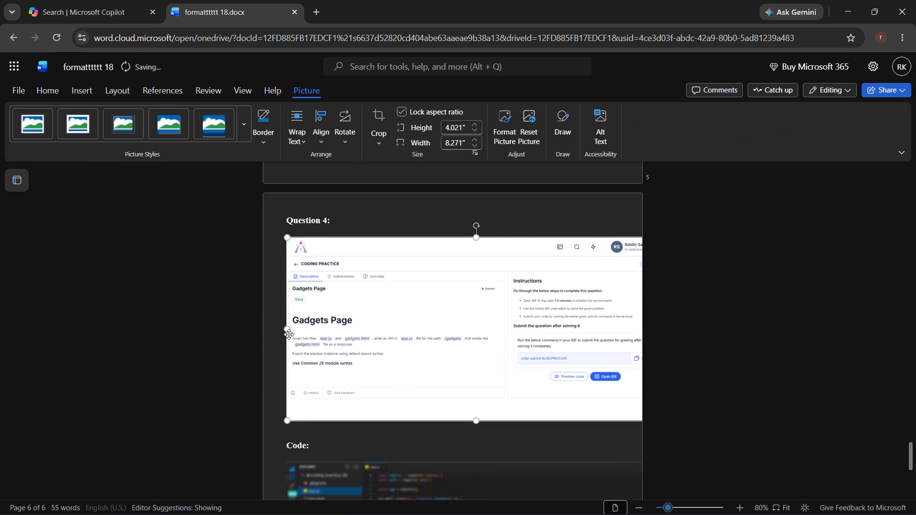
pyautogui.moveTo(287, 329); pyautogui.dragTo(327, 329)
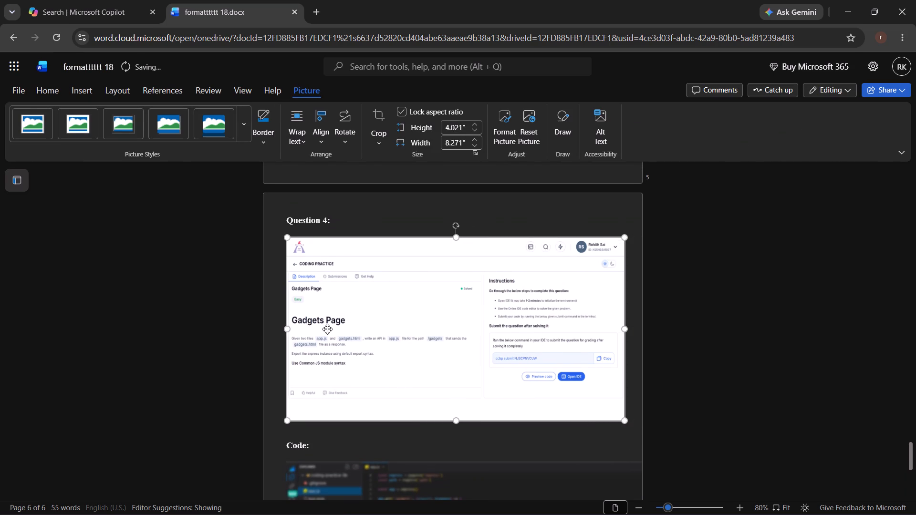
pyautogui.moveTo(288, 329); pyautogui.dragTo(281, 329)
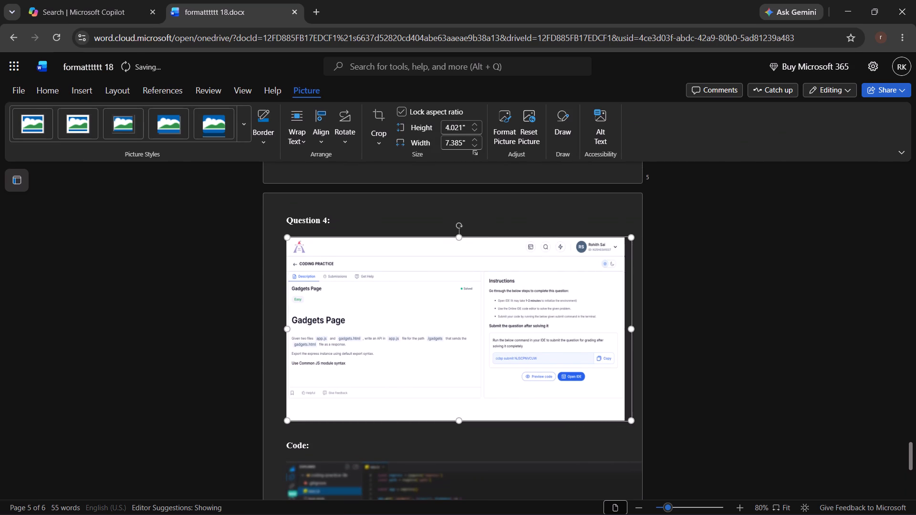
pyautogui.moveTo(281, 329); pyautogui.dragTo(281, 329)
pyautogui.click(338, 443)
# Narrow the app.js screenshot under Question 4's "Code:" heading to about 7.56 inches wide.
pyautogui.scroll(-1, 338, 443)
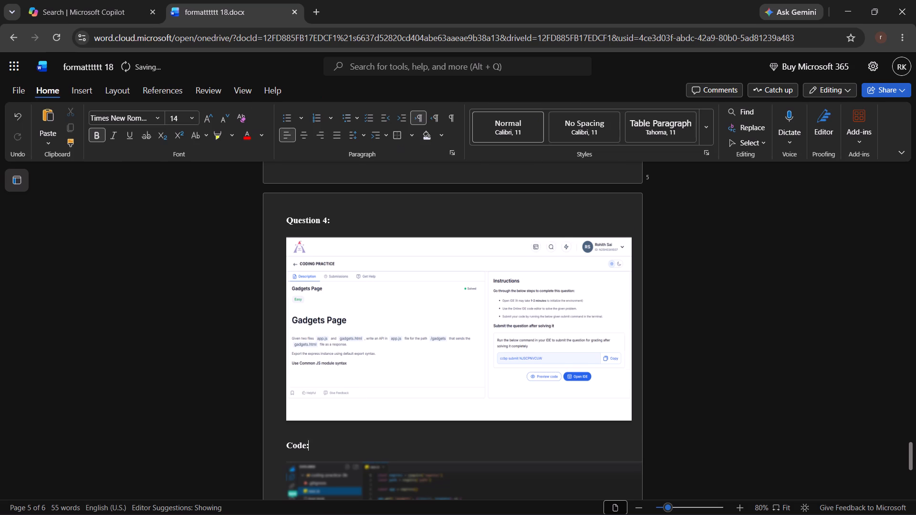
pyautogui.scroll(-2, 338, 443)
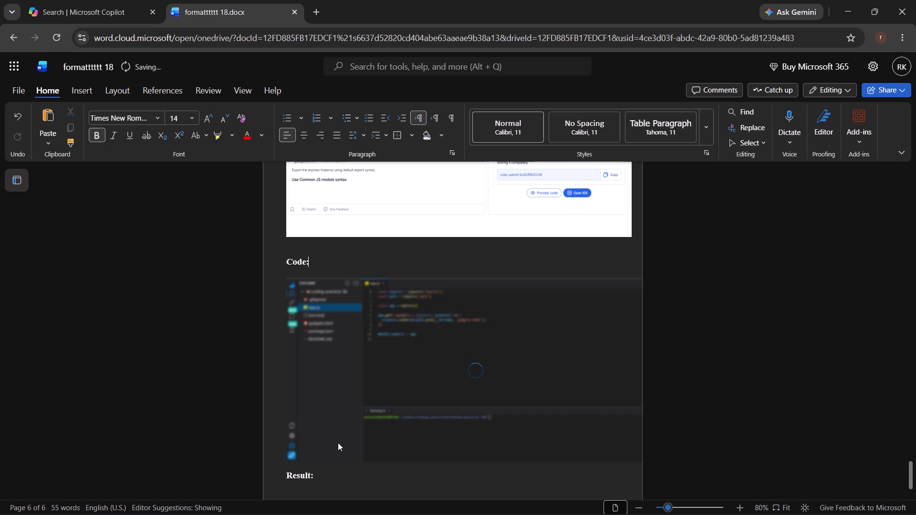
pyautogui.click(401, 375)
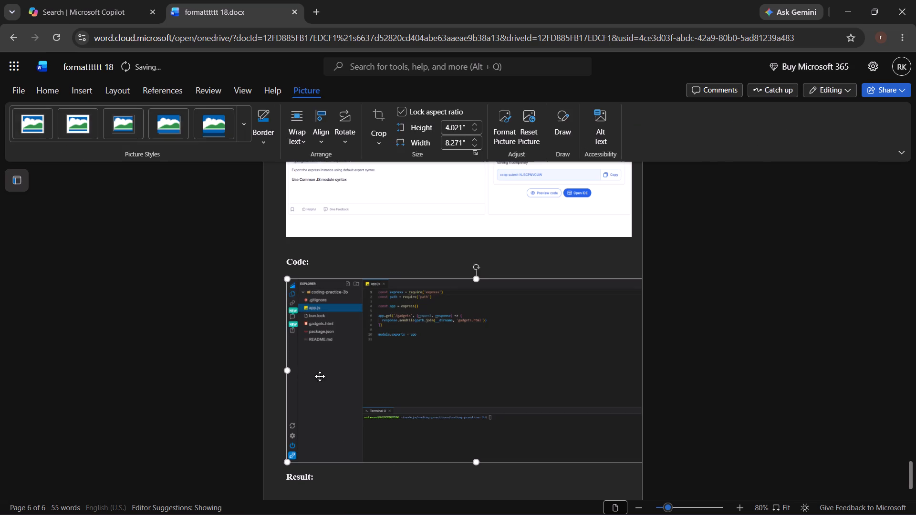
pyautogui.moveTo(288, 371); pyautogui.dragTo(321, 370)
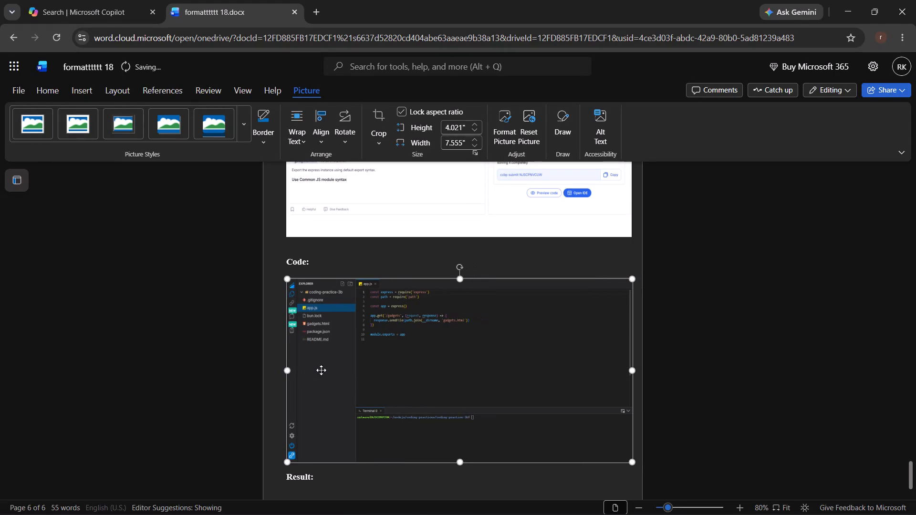
pyautogui.click(493, 266)
# Switch to the learning portal, close the IDE, and open the "Right Answer" submission of the Gadgets Page question.
pyautogui.scroll(-2, 493, 266)
pyautogui.click(665, 496)
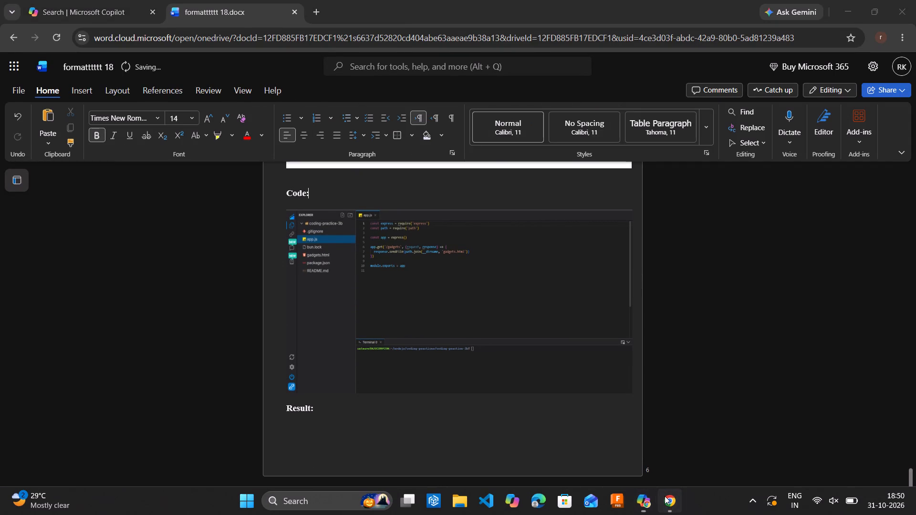
pyautogui.click(295, 9)
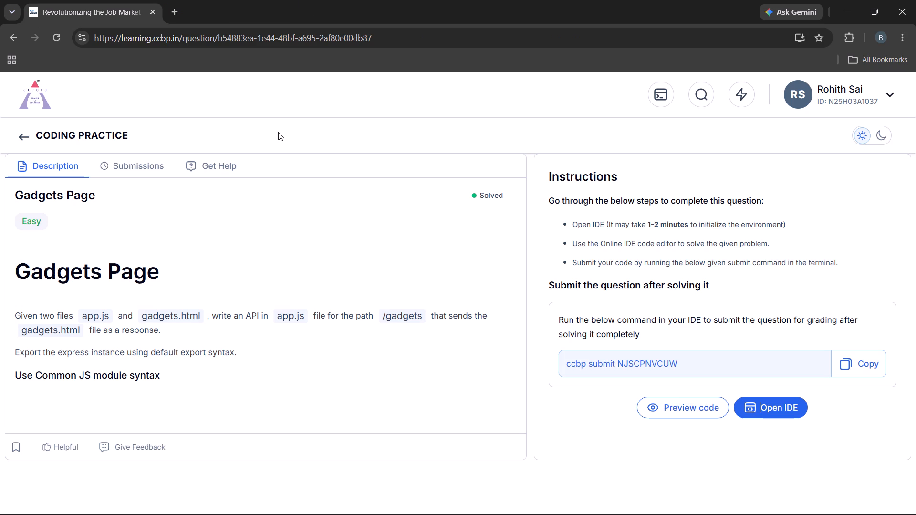
pyautogui.click(133, 161)
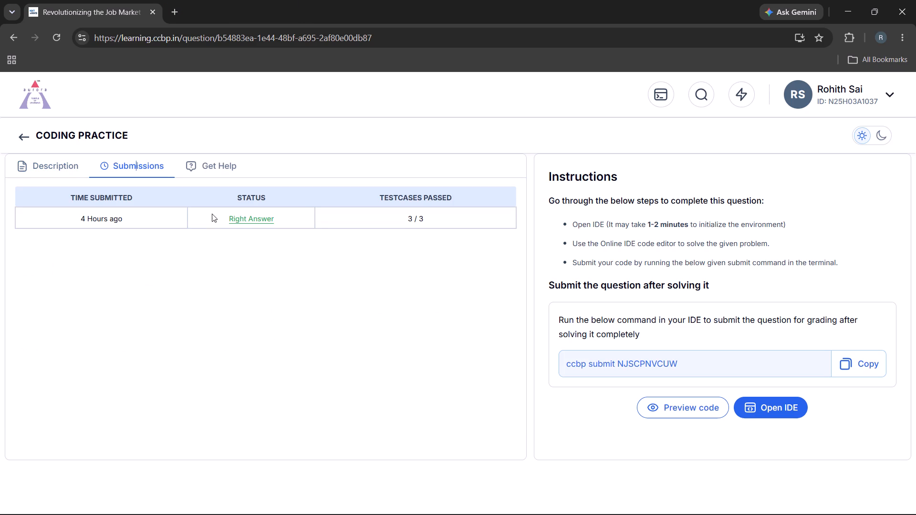
pyautogui.click(239, 217)
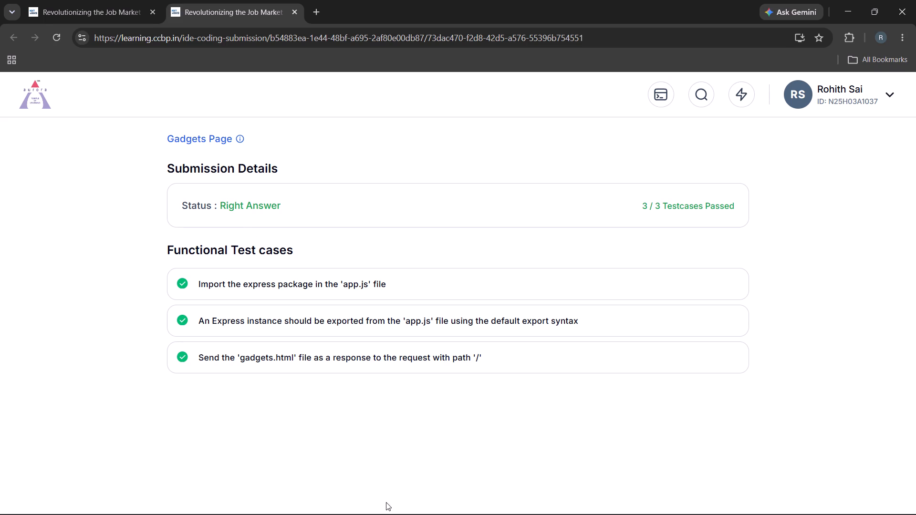
# Capture the Gadgets Page submission details as a screenshot and switch back to the Word report.
pyautogui.press('Print')
pyautogui.click(398, 468)
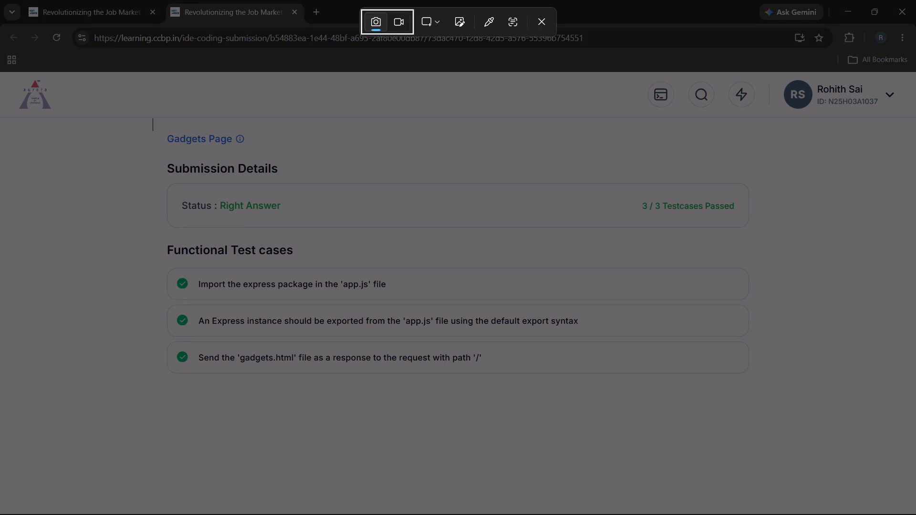
pyautogui.moveTo(0, 73); pyautogui.dragTo(915, 514)
pyautogui.hscroll(1, 404, 137)
pyautogui.hscroll(1, 915, 514)
pyautogui.click(651, 500)
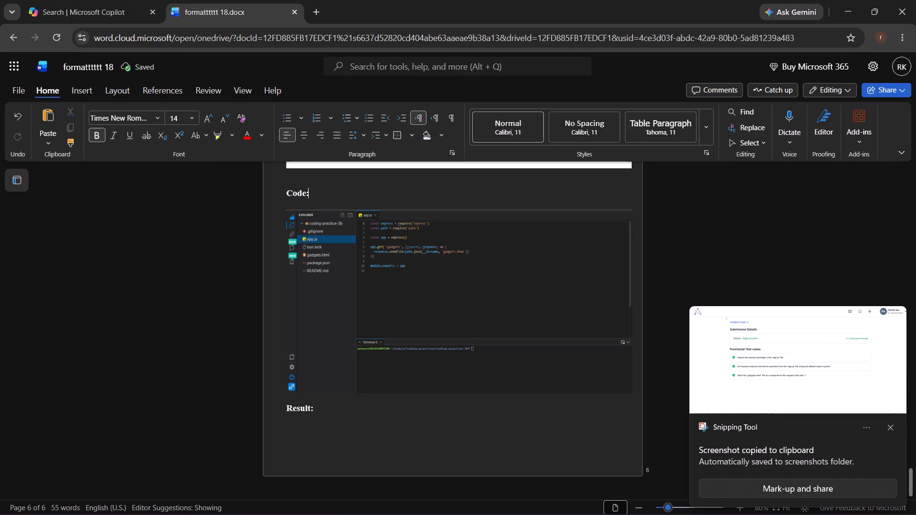
# Add blank lines above Question 4's "Result:" heading to move it onto a new page.
pyautogui.click(285, 407)
pyautogui.press('Return')
pyautogui.press('Return')
pyautogui.press('Return')
pyautogui.press('Return')
pyautogui.press('Return')
pyautogui.press('Return')
pyautogui.press('Return')
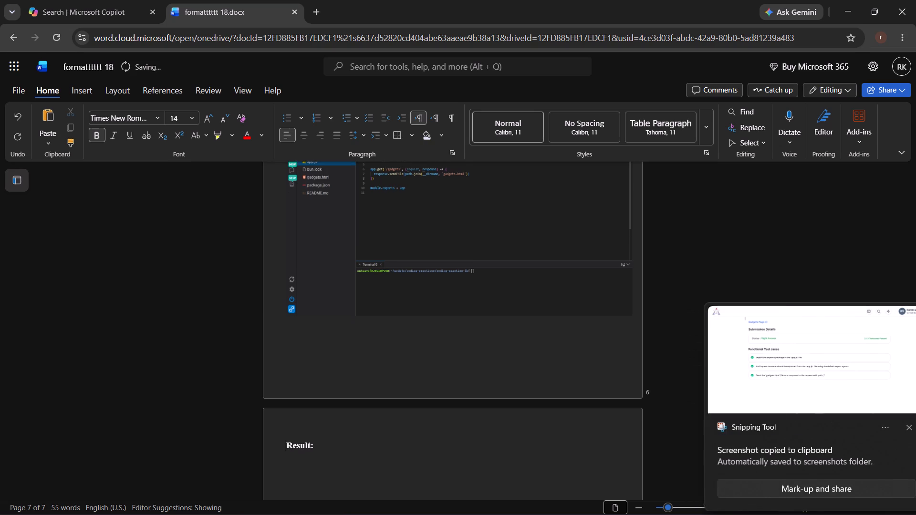
pyautogui.press('BackSpace')
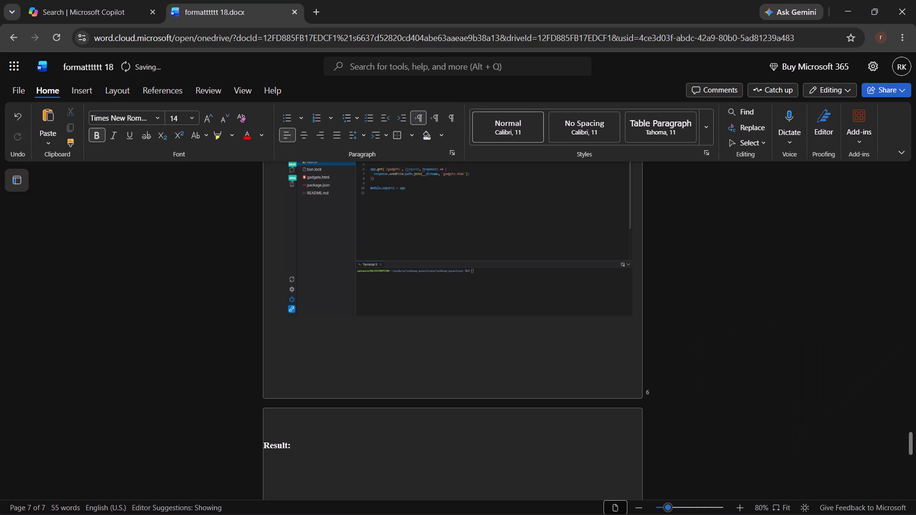
# Undo the last shift of Question 4's "Result:" heading and paste the Gadgets Page submission screenshot beneath it.
pyautogui.hotkey('ctrl', 'z')
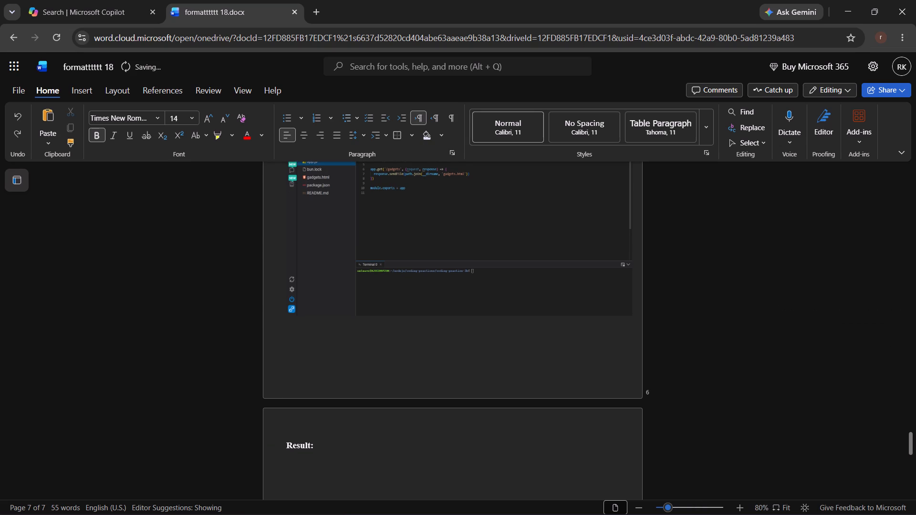
pyautogui.click(318, 445)
pyautogui.press('Return')
pyautogui.press('Return')
pyautogui.hotkey('ctrl', 'v')
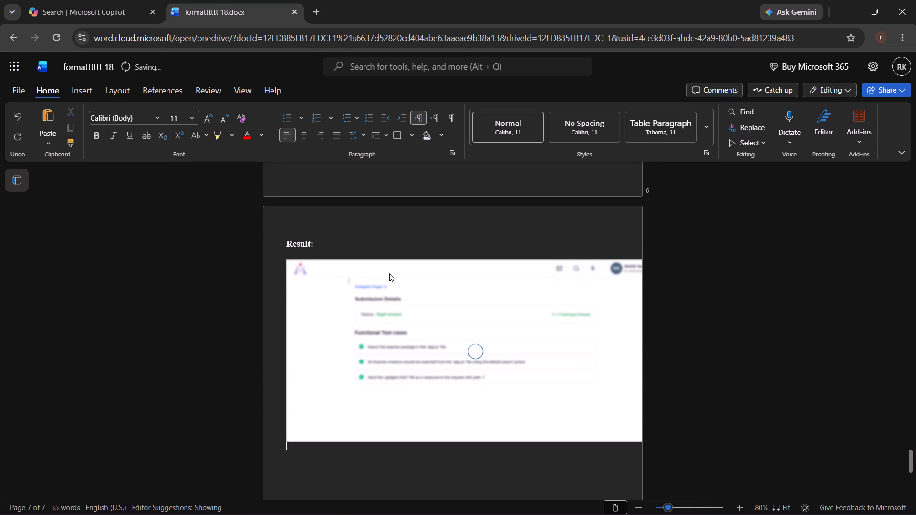
# Review the report's pages from Question 4's result back to the student details table and down again.
pyautogui.scroll(4, 392, 214)
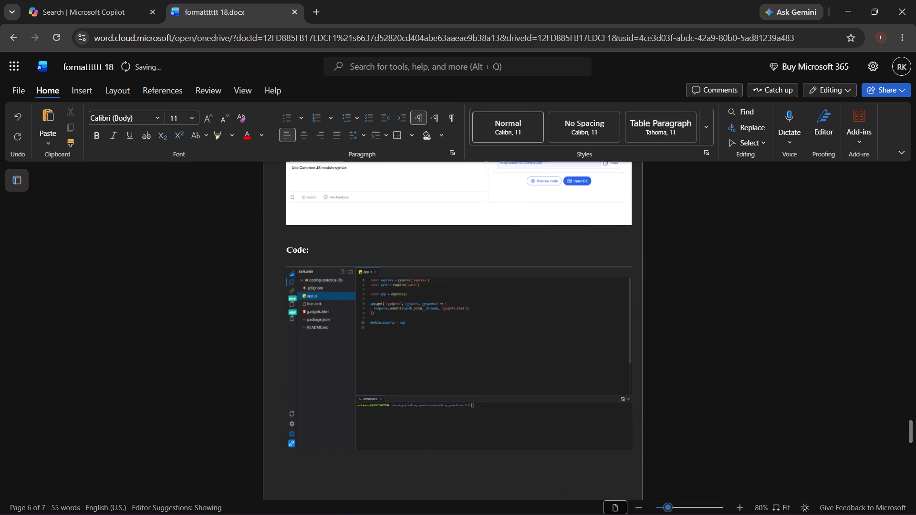
pyautogui.scroll(6, 392, 214)
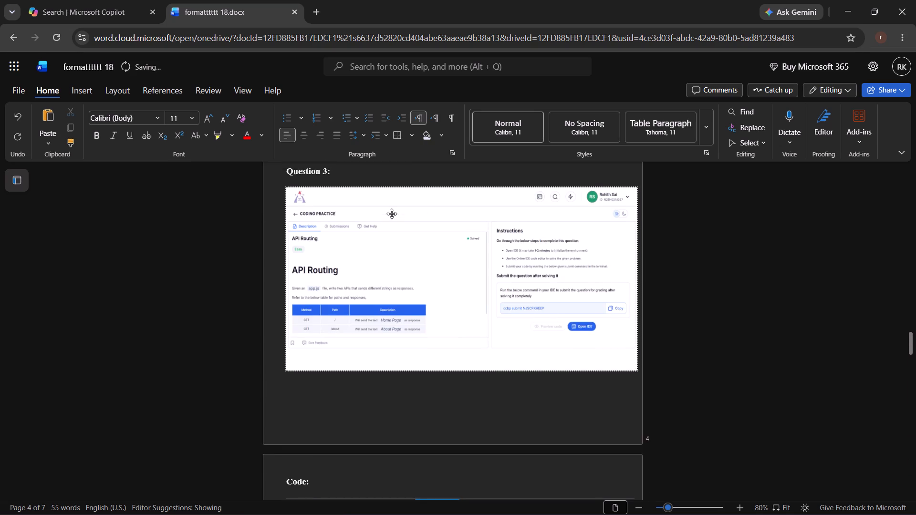
pyautogui.scroll(6, 392, 214)
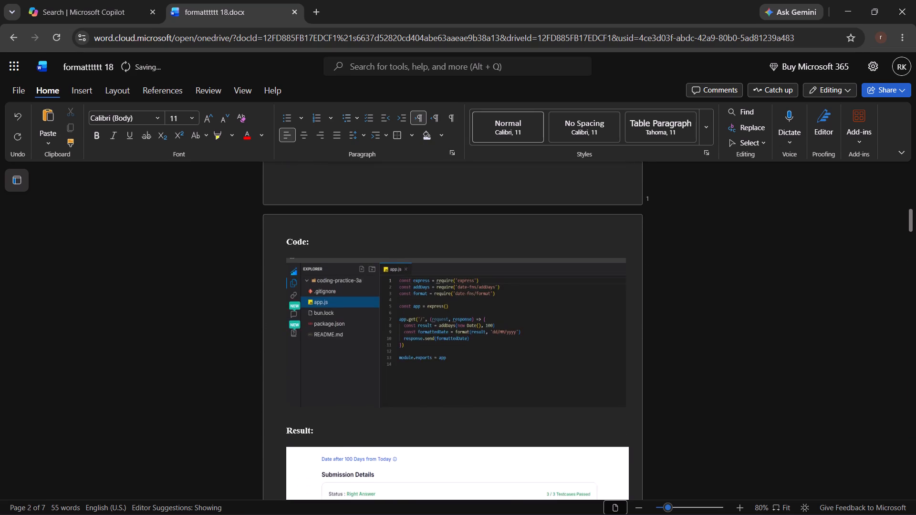
pyautogui.scroll(3, 392, 214)
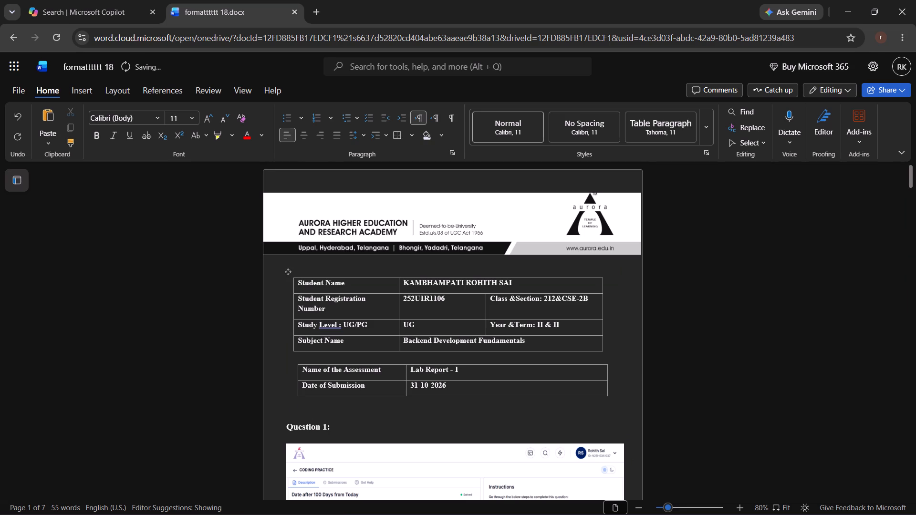
pyautogui.scroll(-9, 629, 388)
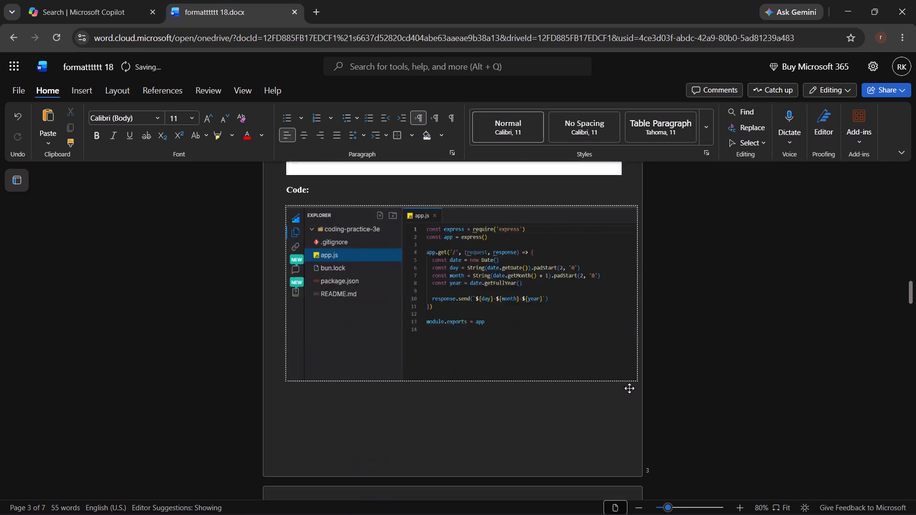
pyautogui.scroll(-11, 629, 388)
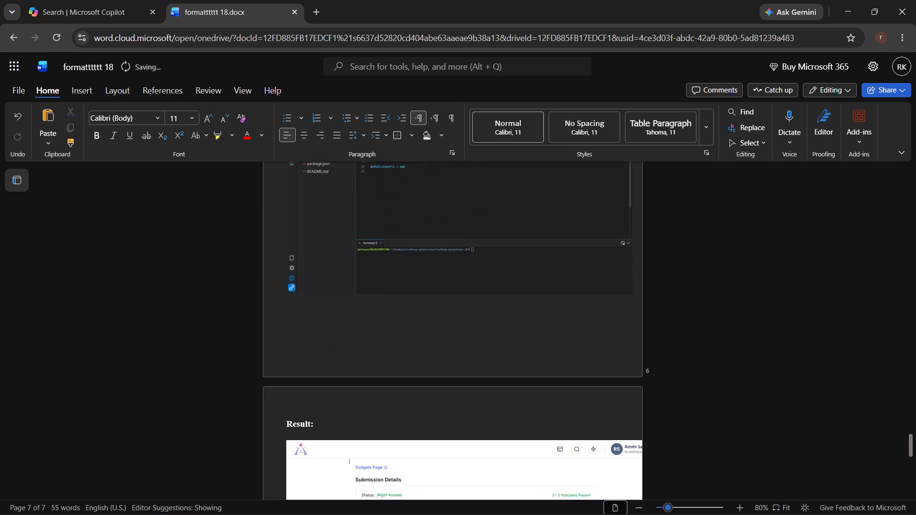
pyautogui.scroll(-1, 629, 388)
# Narrow the submission screenshot under Question 4's "Result:" heading to about 7.59 inches wide.
pyautogui.click(406, 360)
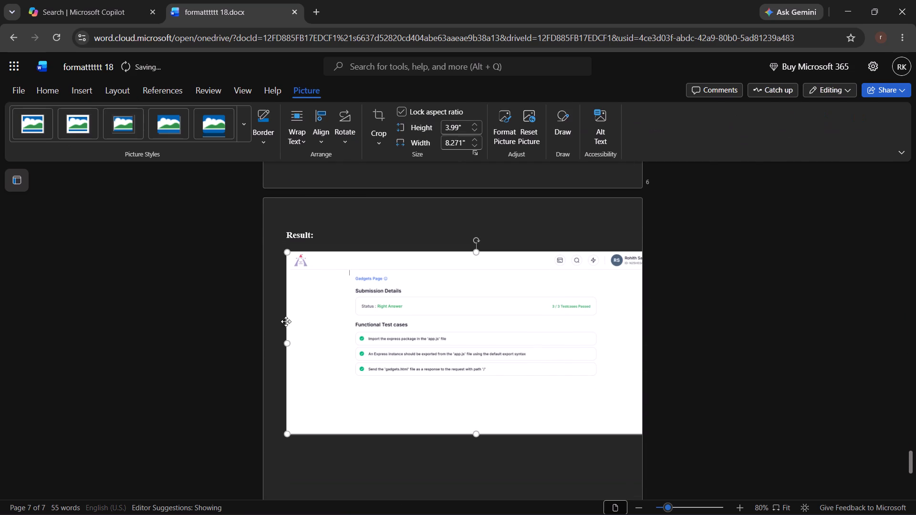
pyautogui.moveTo(286, 346); pyautogui.dragTo(307, 342)
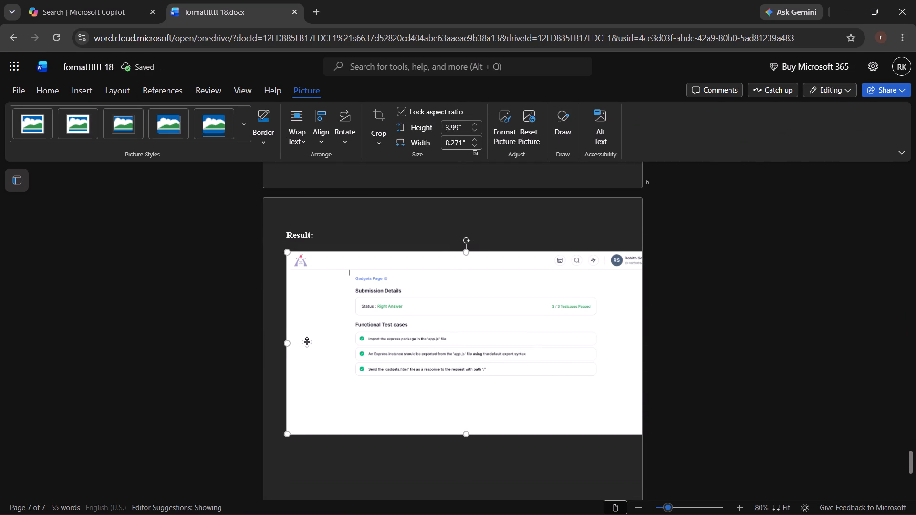
pyautogui.moveTo(307, 342); pyautogui.dragTo(317, 346)
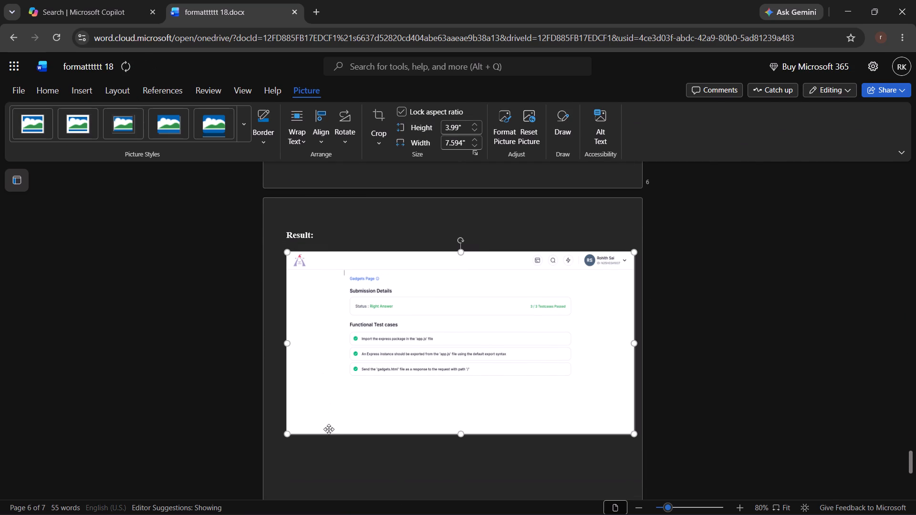
pyautogui.click(329, 447)
# Copy the "Question 4:" heading and paste it below the Gadgets Page result screenshot at the end of the report.
pyautogui.scroll(-5, 329, 447)
pyautogui.scroll(1, 329, 447)
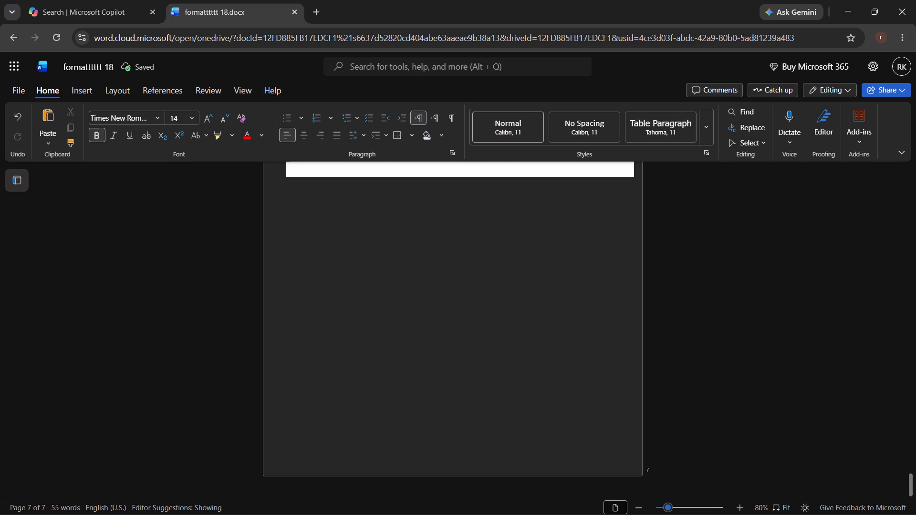
pyautogui.scroll(5, 329, 447)
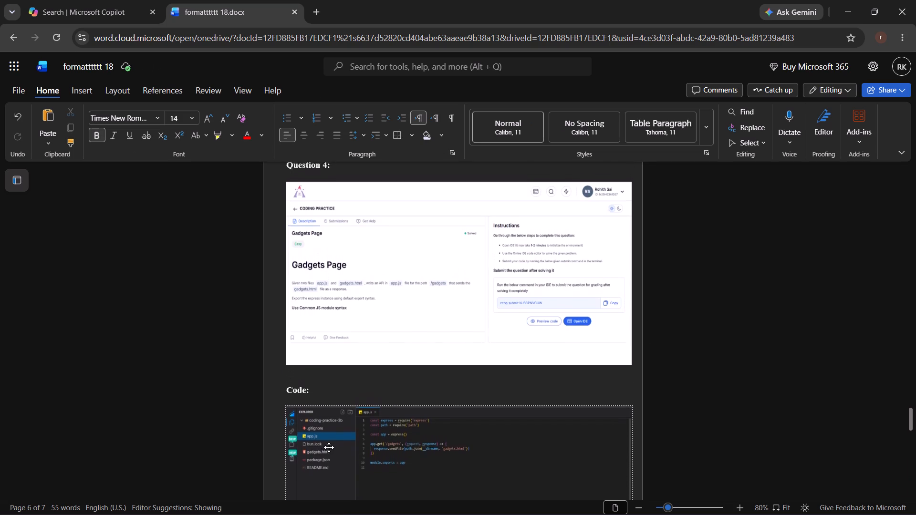
pyautogui.scroll(-8, 329, 447)
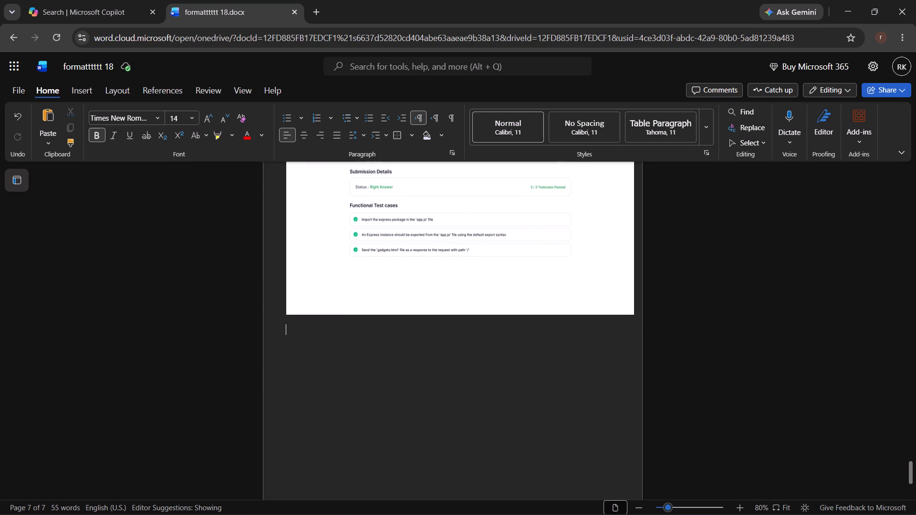
pyautogui.scroll(8, 316, 328)
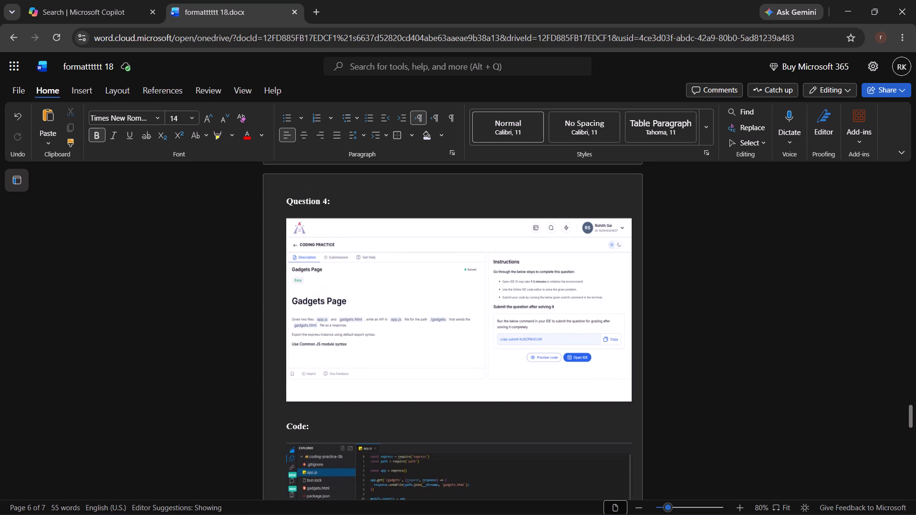
pyautogui.moveTo(332, 200); pyautogui.dragTo(288, 203)
pyautogui.hotkey('ctrl', 'c')
pyautogui.scroll(-6, 288, 203)
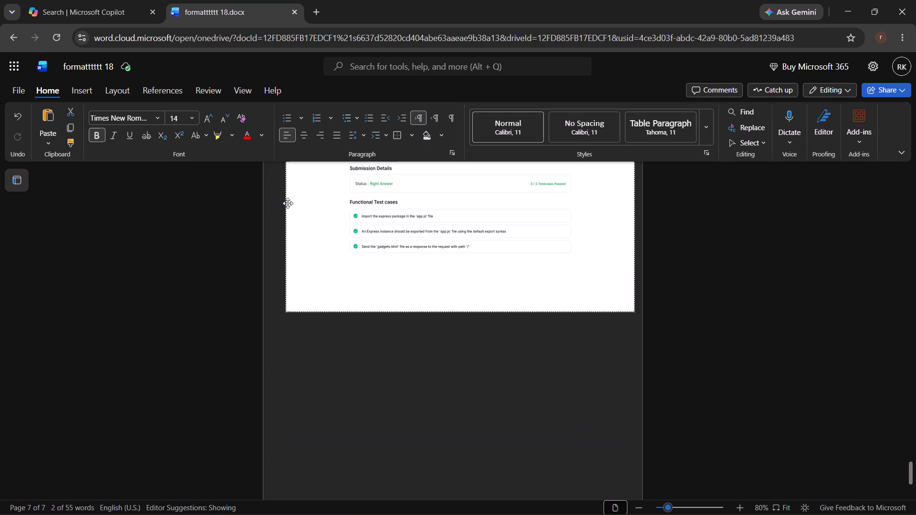
pyautogui.click(291, 319)
pyautogui.hotkey('ctrl', 'v')
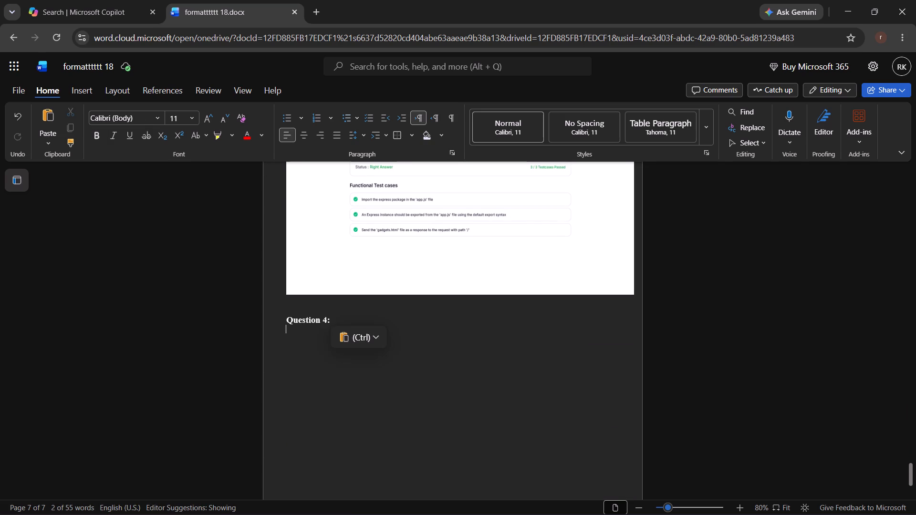
# Copy Question 4's "Code:" heading and paste it on a new line below the duplicated question heading.
pyautogui.scroll(2, 291, 319)
pyautogui.scroll(4, 306, 254)
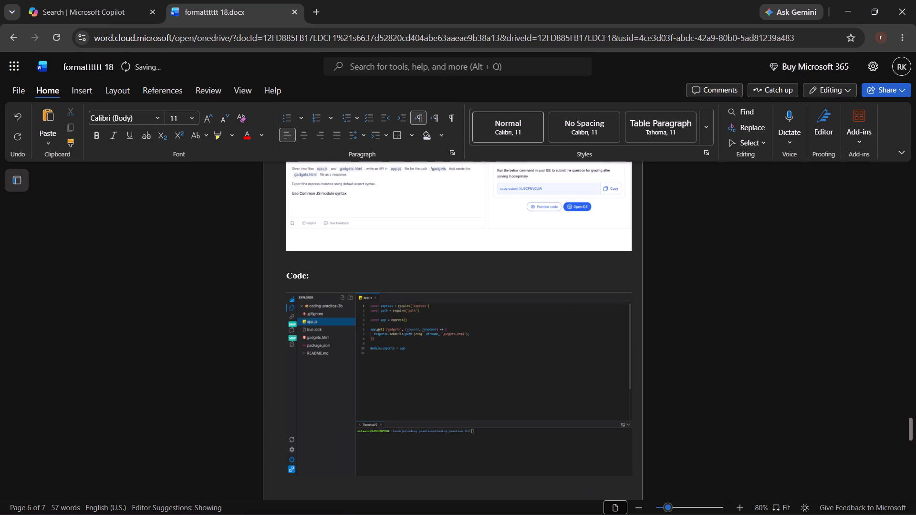
pyautogui.moveTo(313, 275); pyautogui.dragTo(283, 275)
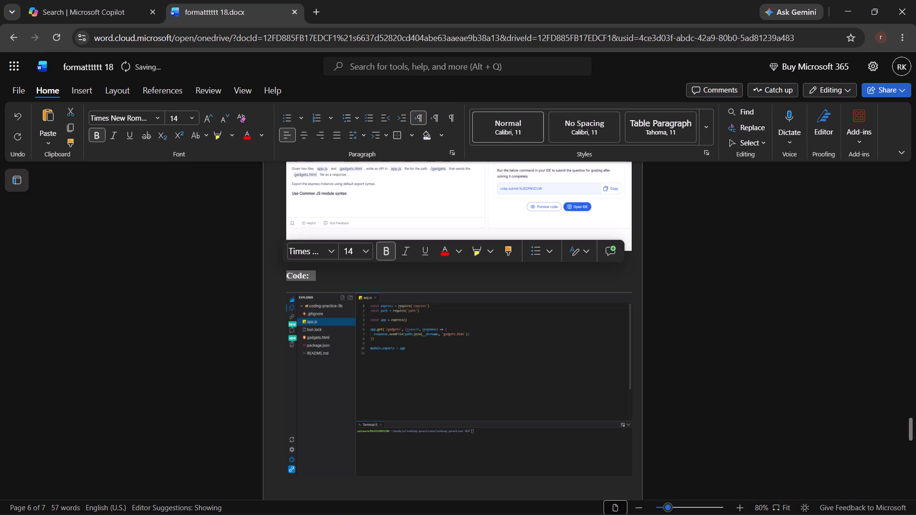
pyautogui.hotkey('ctrl', 'c')
pyautogui.scroll(-4, 283, 275)
pyautogui.click(305, 312)
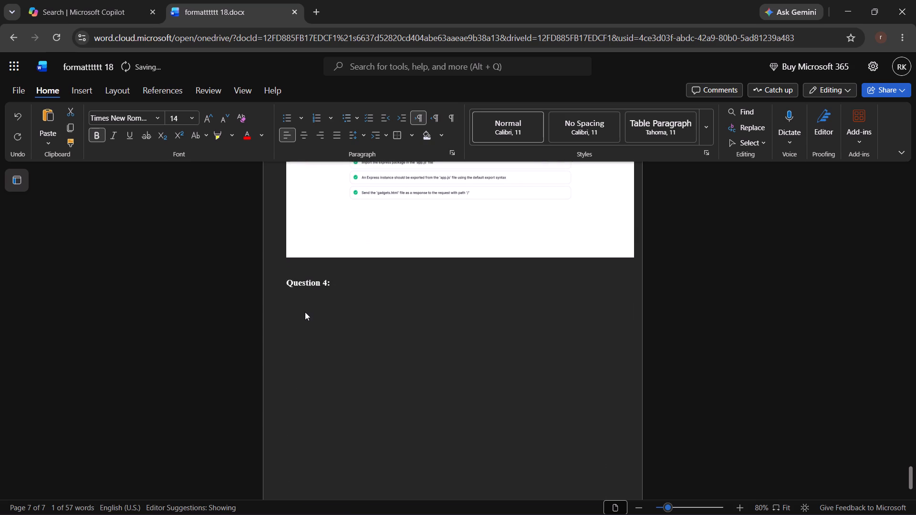
pyautogui.press('Return')
pyautogui.hotkey('ctrl', 'c')
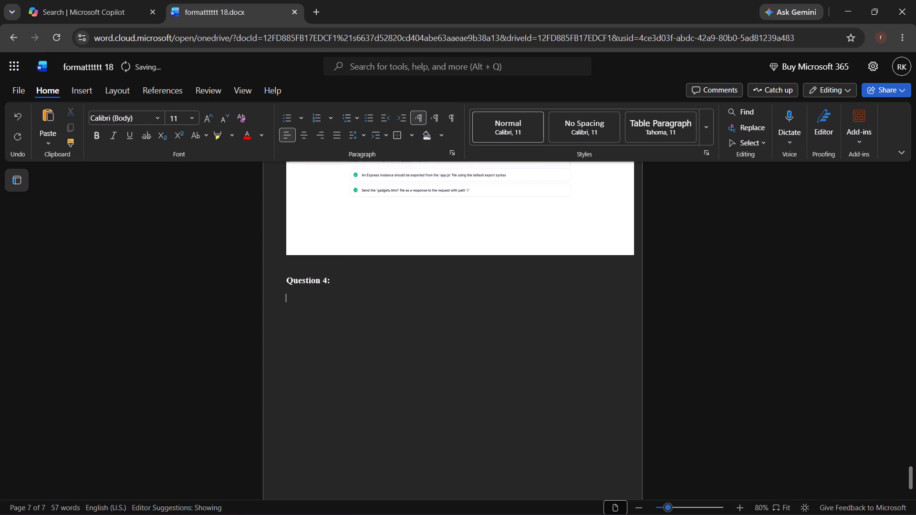
pyautogui.hotkey('ctrl', 'v')
# Copy Question 4's "Result:" heading and paste it on a new line below the duplicated "Code:" heading.
pyautogui.scroll(2, 313, 300)
pyautogui.moveTo(317, 225); pyautogui.dragTo(287, 225)
pyautogui.hotkey('ctrl', 'c')
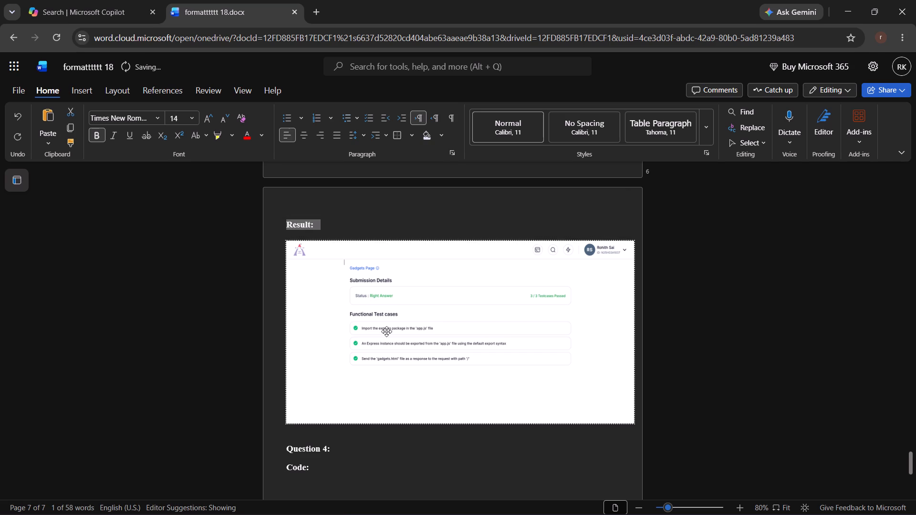
pyautogui.scroll(-2, 390, 371)
pyautogui.click(317, 319)
pyautogui.press('Return')
pyautogui.press('Return')
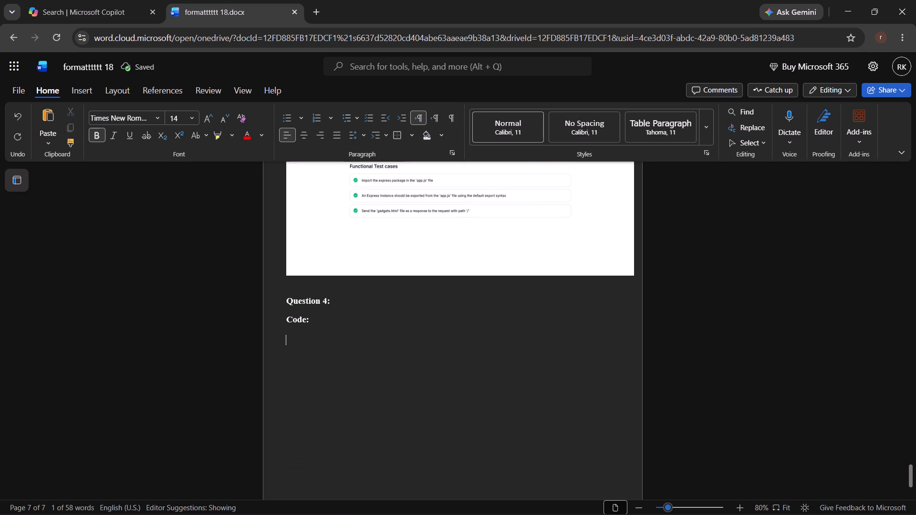
pyautogui.hotkey('ctrl', 'v')
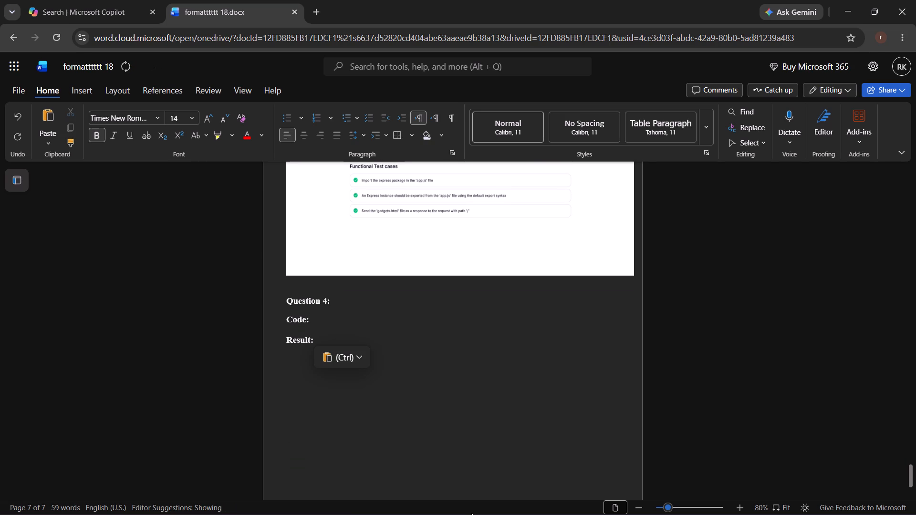
# Change the duplicated question heading to "Question 5:".
pyautogui.click(327, 301)
pyautogui.press('BackSpace')
pyautogui.press('5')
# Switch to the learning portal, close the Gadgets Page submission, and open the "Get a String" question from the coding practice list.
pyautogui.click(662, 505)
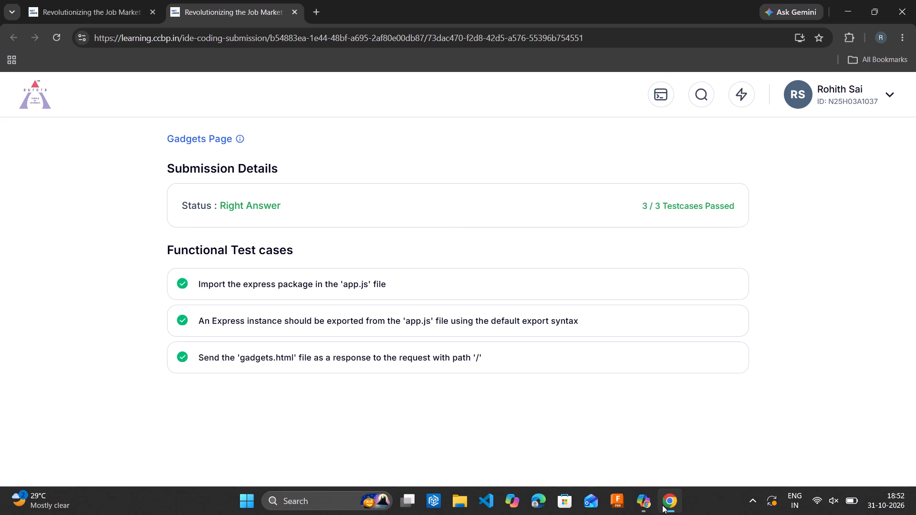
pyautogui.click(293, 10)
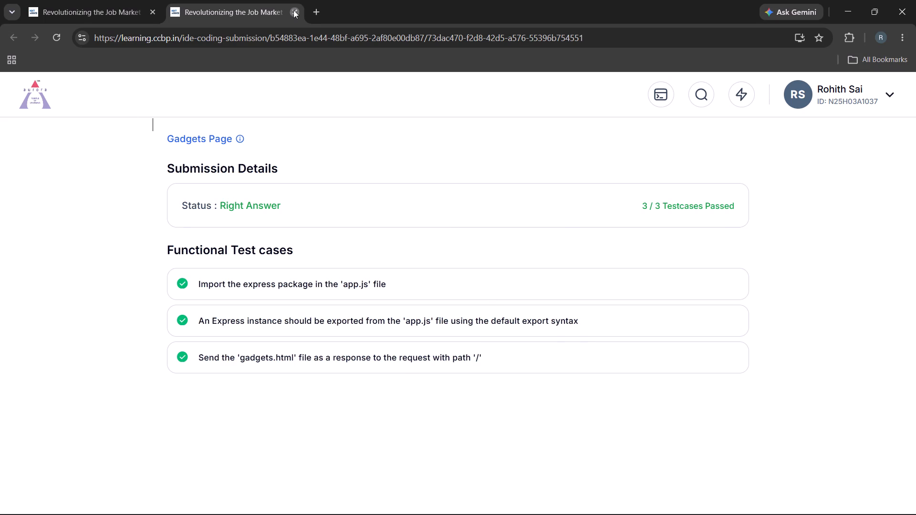
pyautogui.moveTo(26, 150); pyautogui.dragTo(26, 134)
pyautogui.click(26, 134)
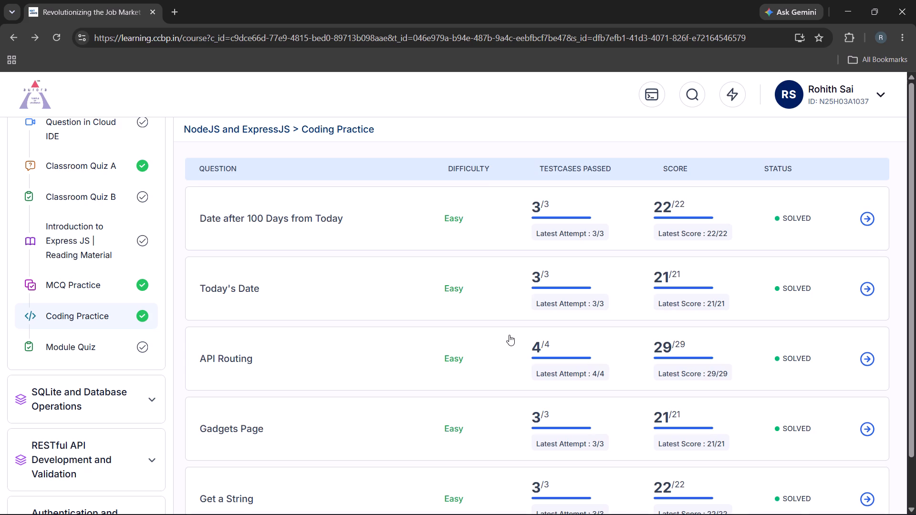
pyautogui.scroll(-8, 509, 335)
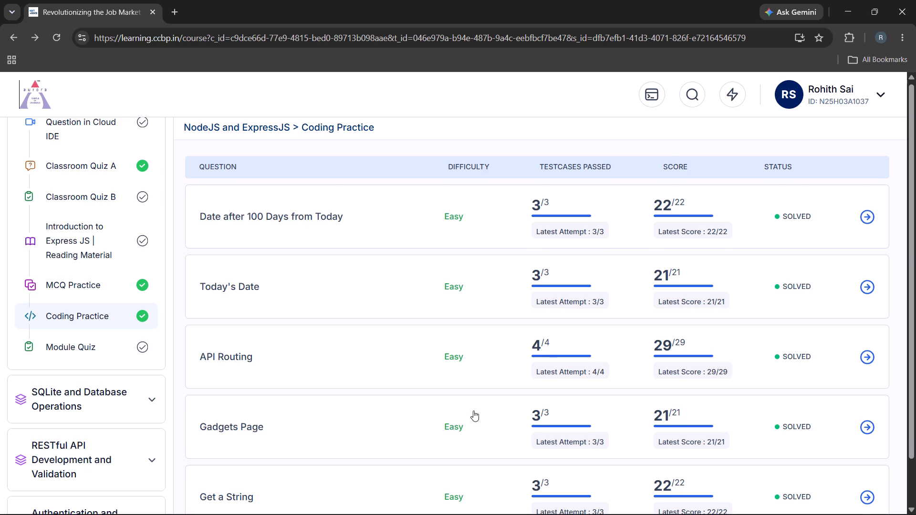
pyautogui.click(379, 462)
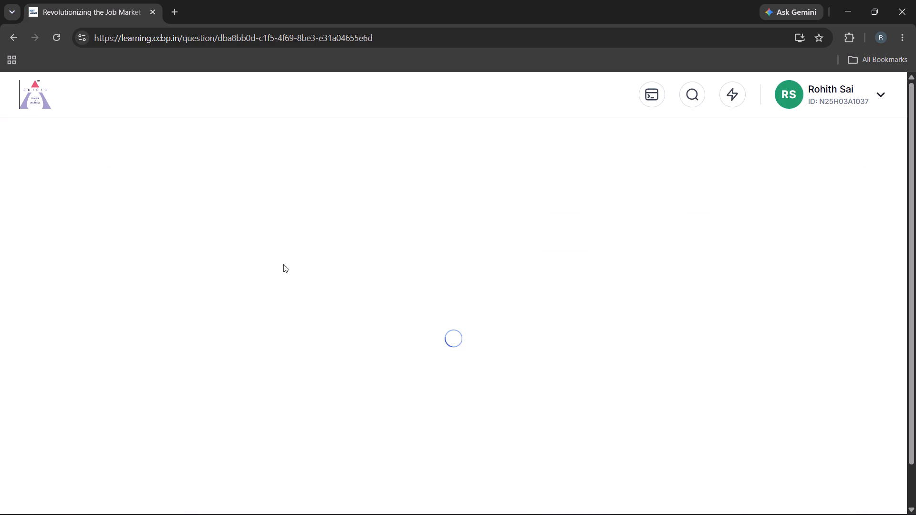
# Capture the "Get a String" question page as a screenshot, leaving out the browser's header.
pyautogui.press('Right')
pyautogui.press('Print')
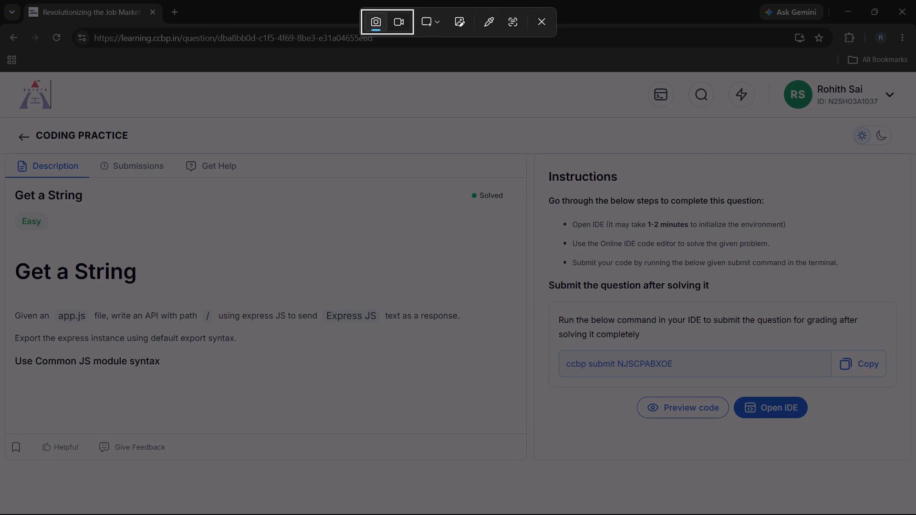
pyautogui.moveTo(0, 70); pyautogui.dragTo(915, 514)
pyautogui.hscroll(3, 293, 134)
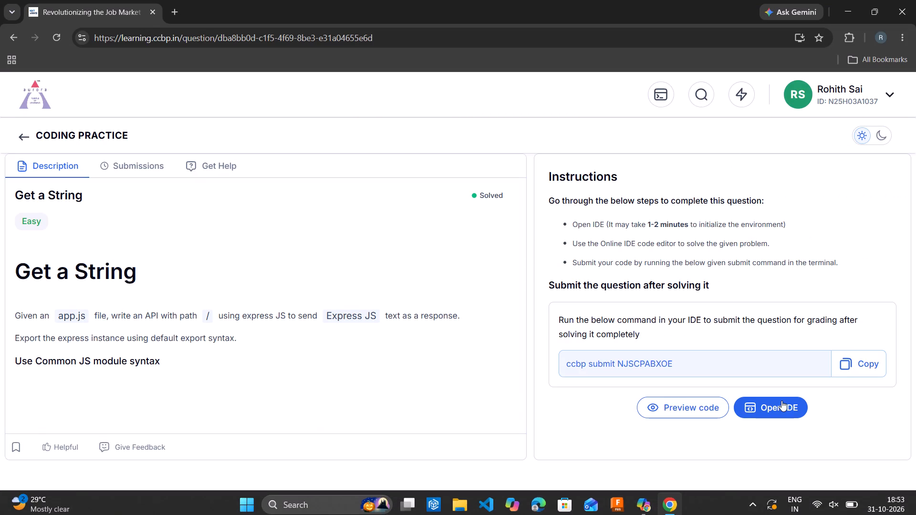
# Open the online IDE for the "Get a String" question.
pyautogui.click(781, 401)
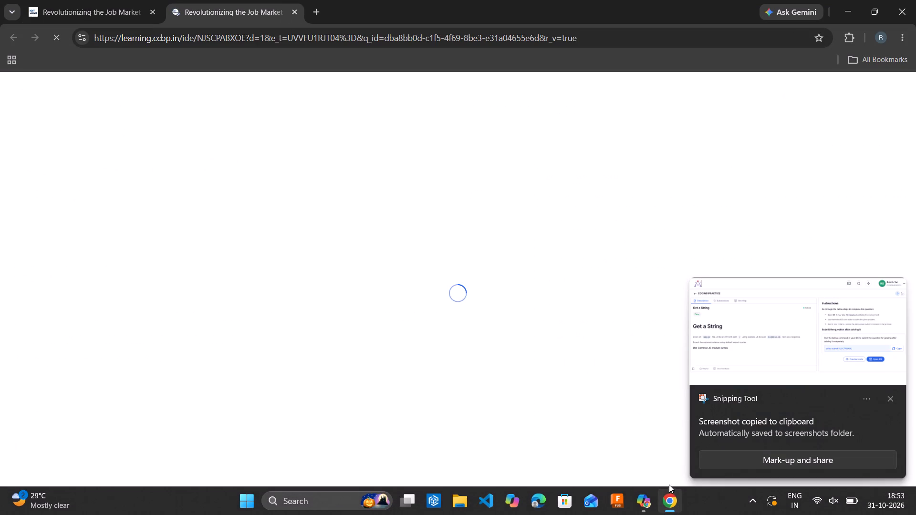
# Switch to the Word report and paste the "Get a String" question screenshot on a new line below the "Question 5:" heading.
pyautogui.click(651, 498)
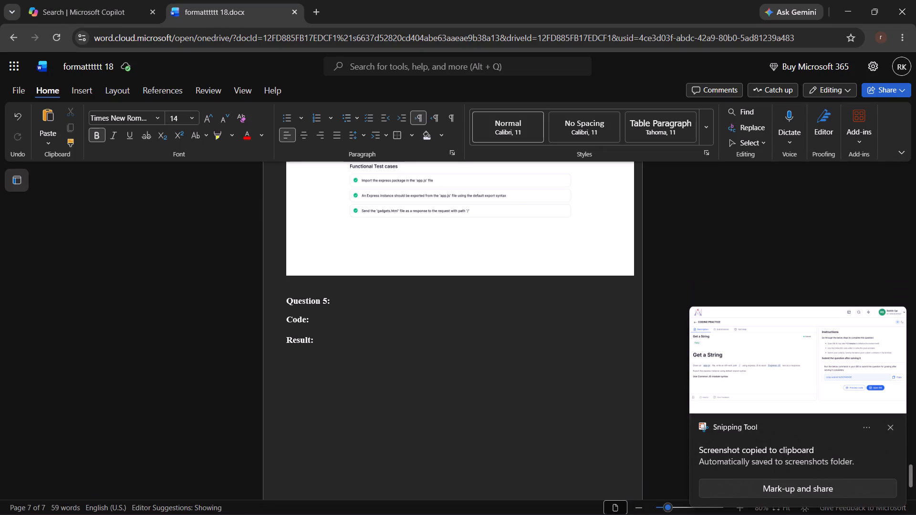
pyautogui.click(347, 307)
pyautogui.press('Return')
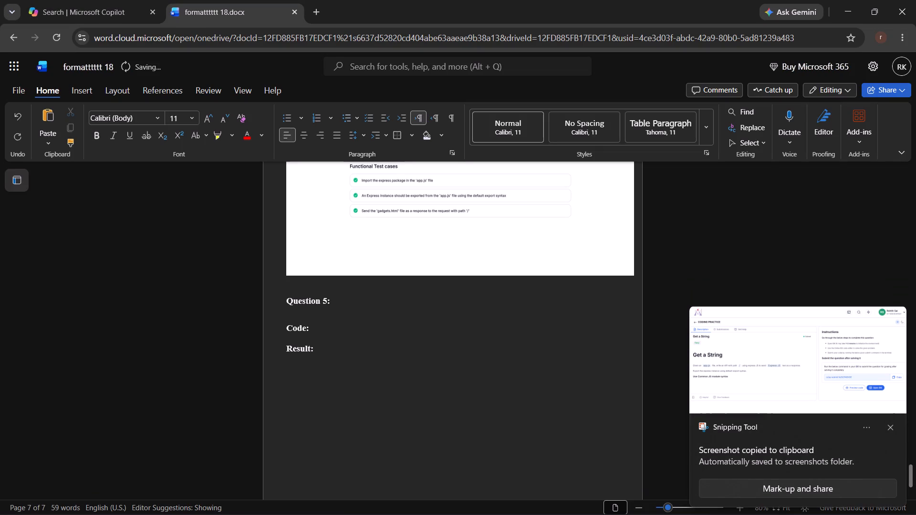
pyautogui.hotkey('ctrl', 'v')
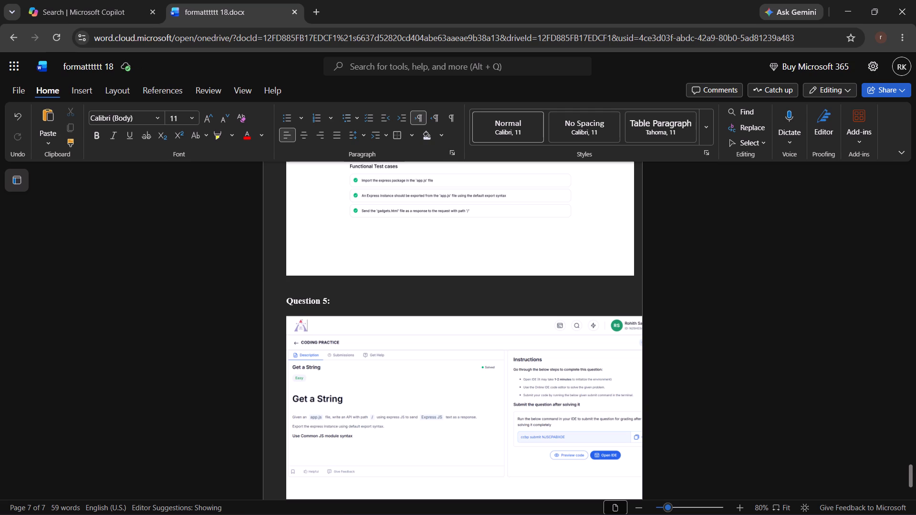
# Narrow the pasted question screenshot so it fits within the page width, and place the cursor on the line below "Code:".
pyautogui.scroll(-2, 347, 307)
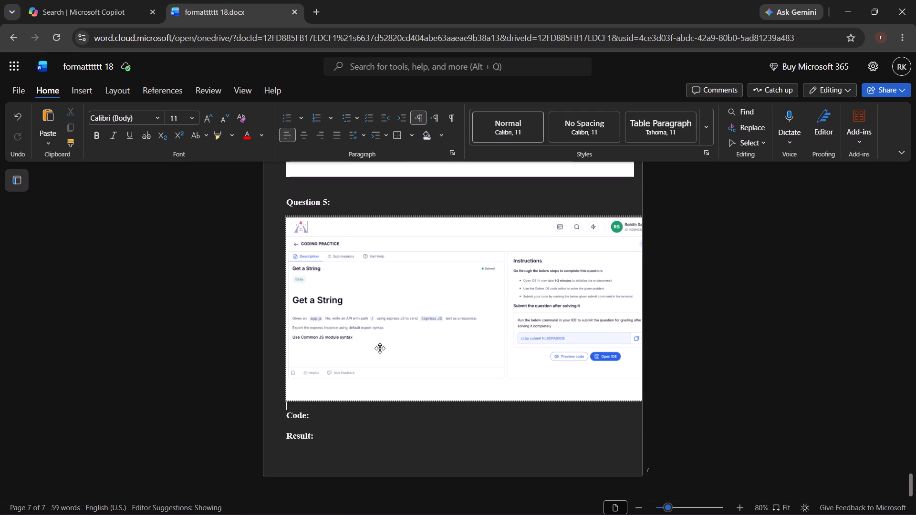
pyautogui.click(382, 336)
pyautogui.moveTo(287, 308); pyautogui.dragTo(322, 312)
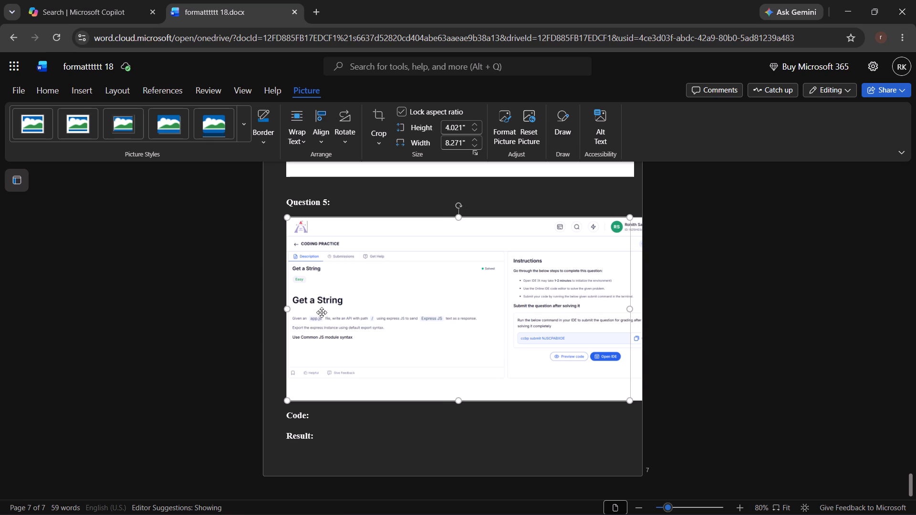
pyautogui.moveTo(322, 312); pyautogui.dragTo(319, 313)
pyautogui.click(320, 424)
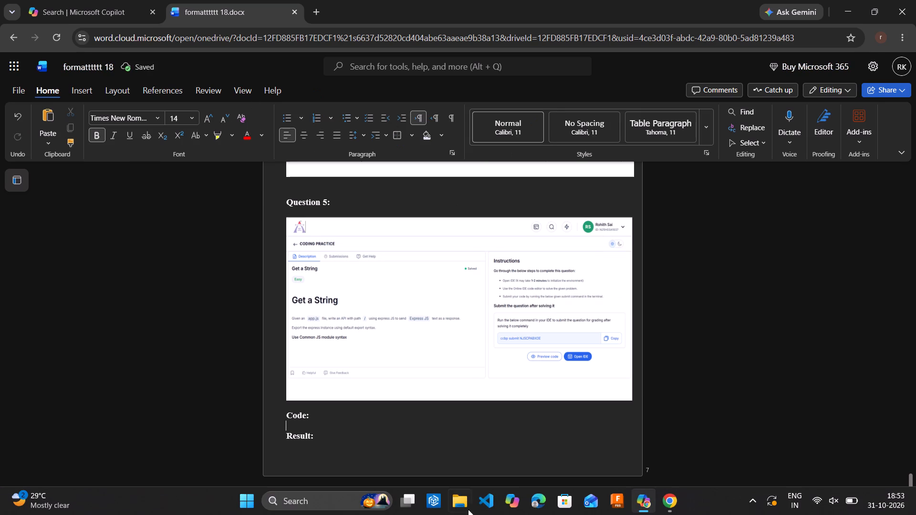
# Return to the "Get a String" IDE in the learning portal and agree to close the IDE session active in another window.
pyautogui.click(668, 499)
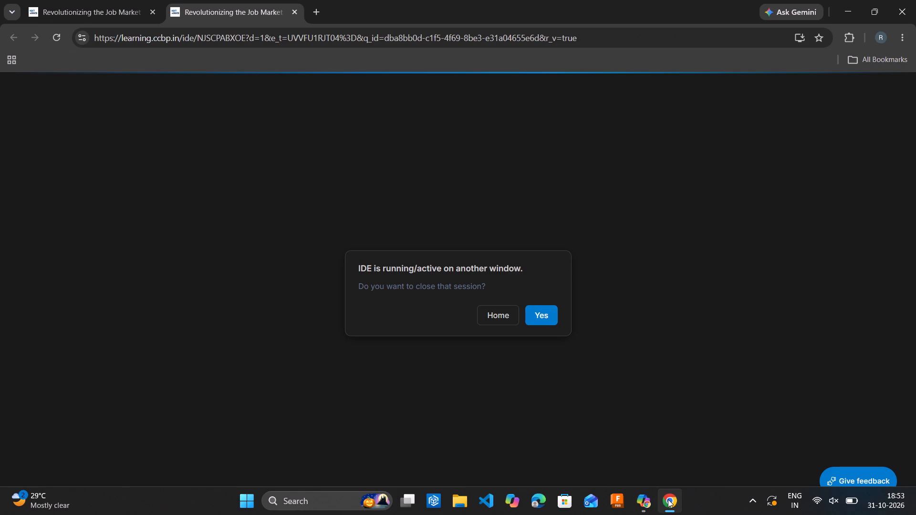
pyautogui.click(535, 306)
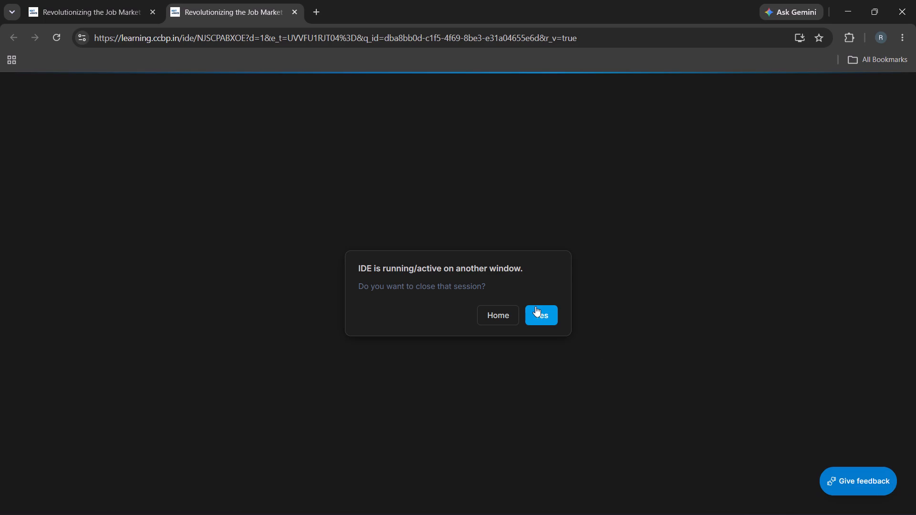
pyautogui.click(539, 316)
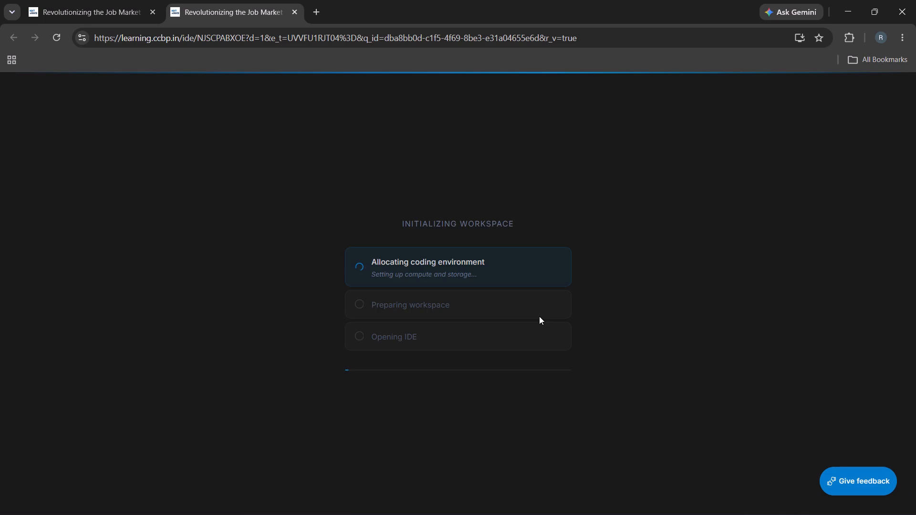
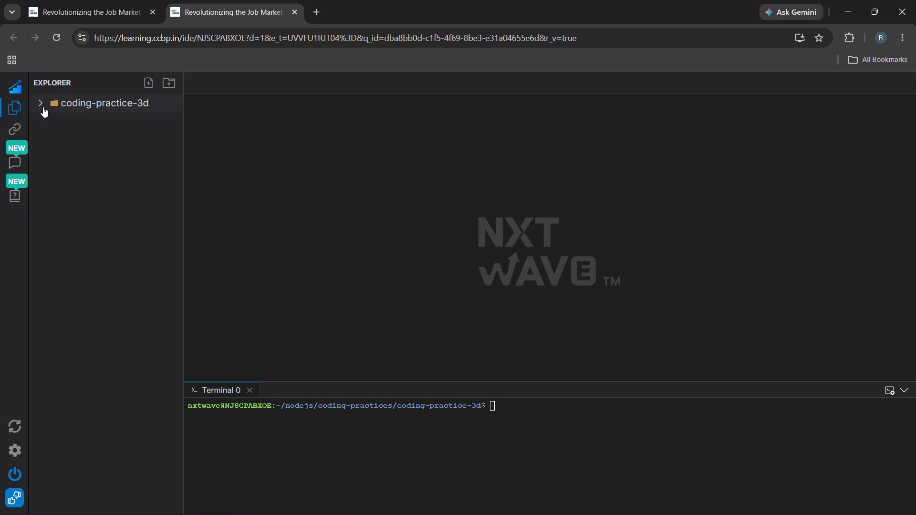
# Open app.js from the coding-practice-3d folder and capture a screenshot of the file explorer and code.
pyautogui.click(43, 107)
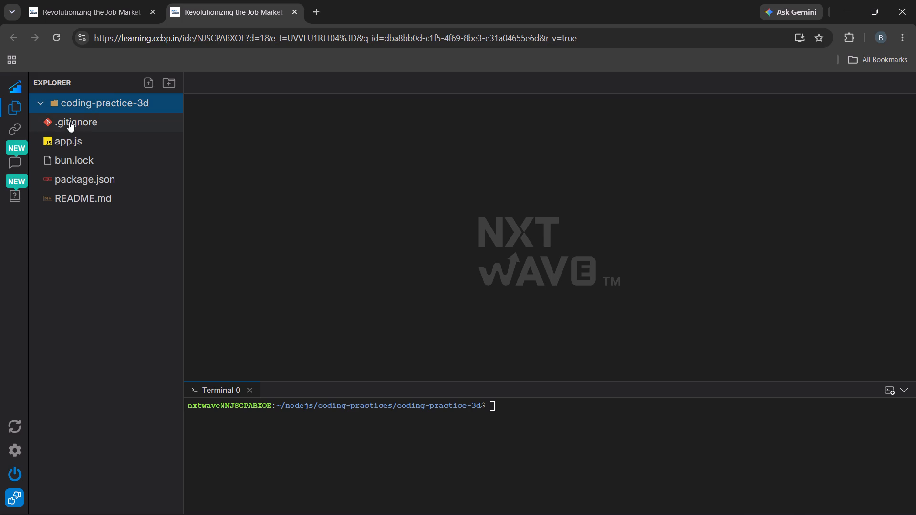
pyautogui.click(93, 139)
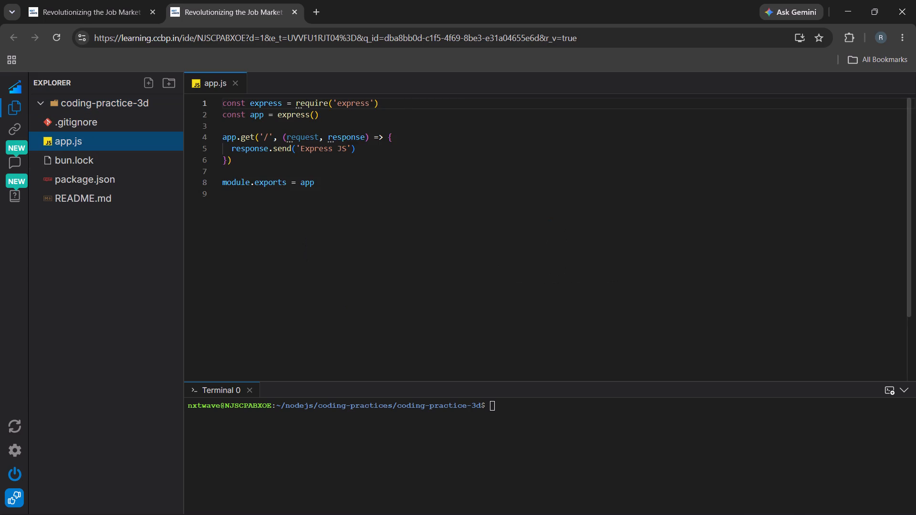
pyautogui.press('Print')
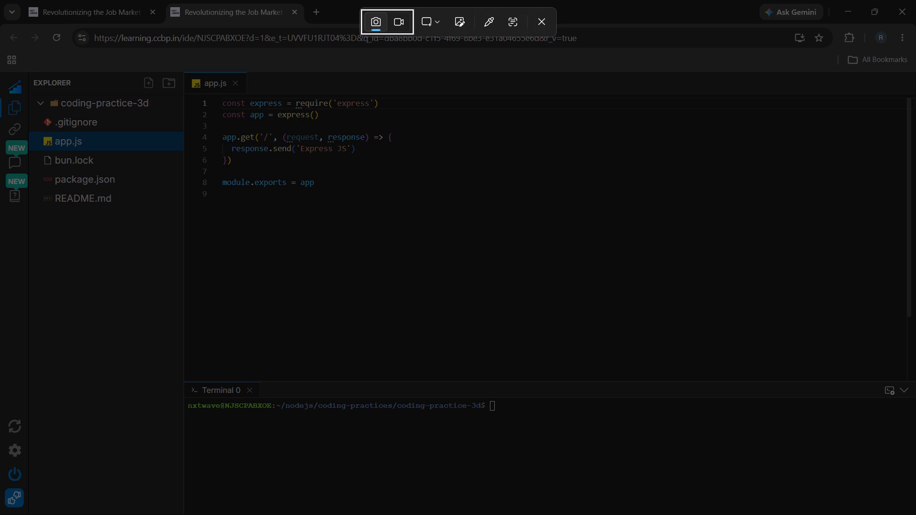
pyautogui.moveTo(0, 71); pyautogui.dragTo(496, 307)
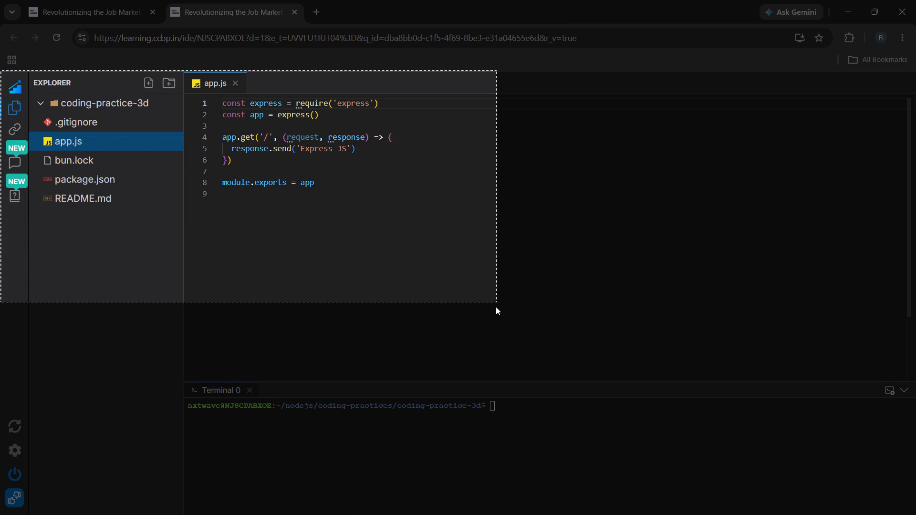
pyautogui.moveTo(496, 307); pyautogui.dragTo(497, 319)
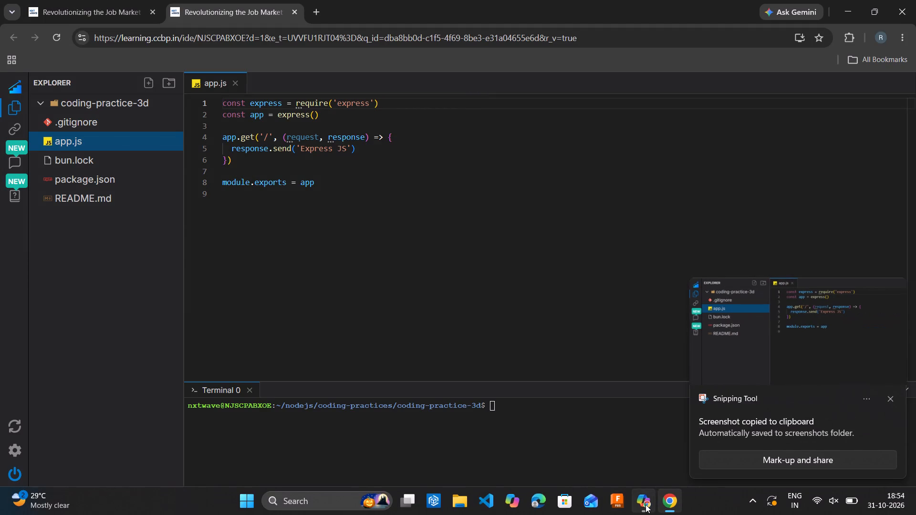
# Switch to the Word report and insert blank lines before Question 5's "Code:" heading, pushing it onto a new page.
pyautogui.click(645, 505)
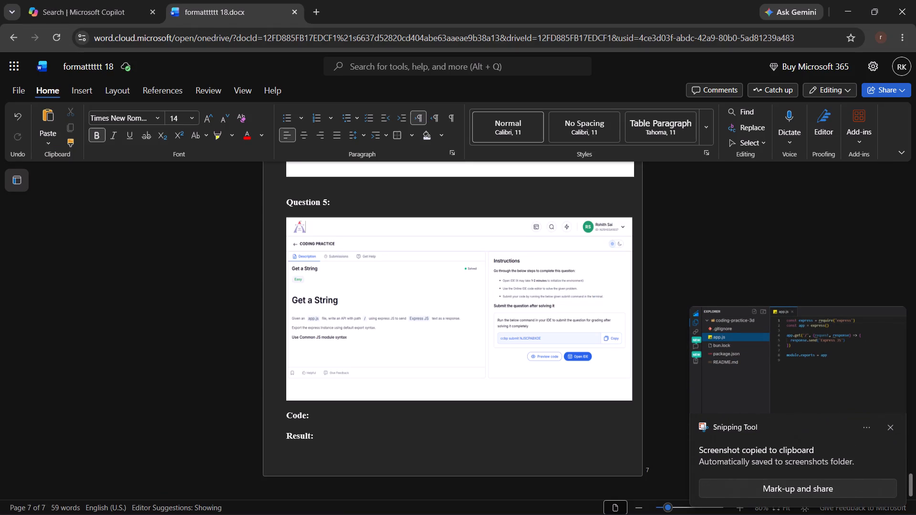
pyautogui.click(287, 413)
pyautogui.press('Return')
pyautogui.press('Return')
pyautogui.press('Return')
pyautogui.press('Return')
pyautogui.press('Return')
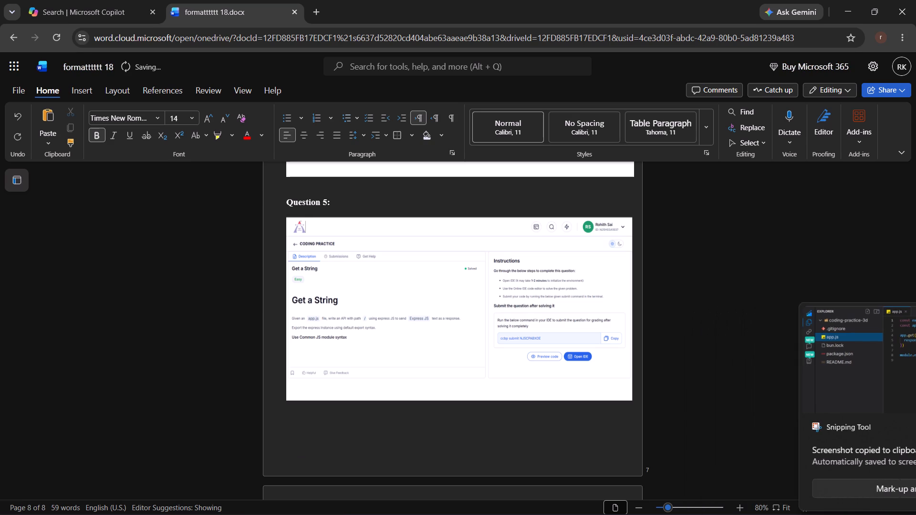
# Paste the app.js code screenshot on a new line below Question 5's "Code:" heading.
pyautogui.scroll(-2, 287, 413)
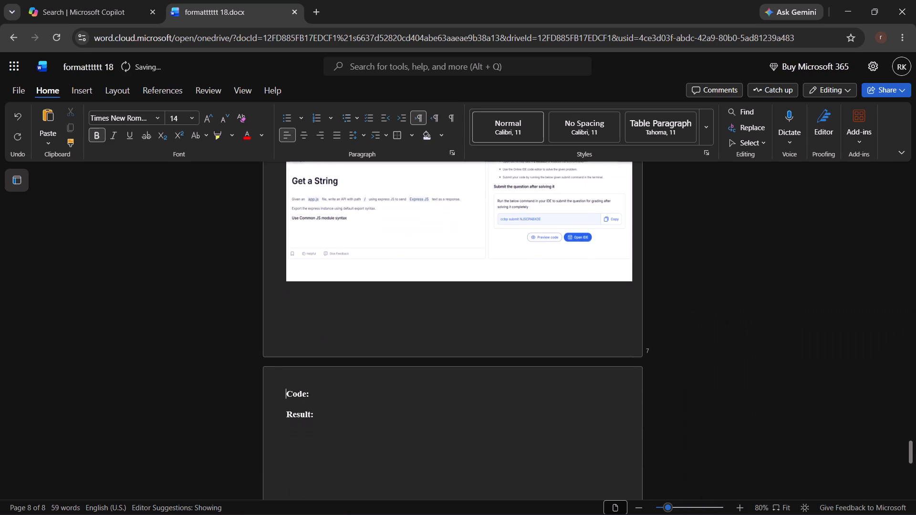
pyautogui.click(317, 397)
pyautogui.press('Return')
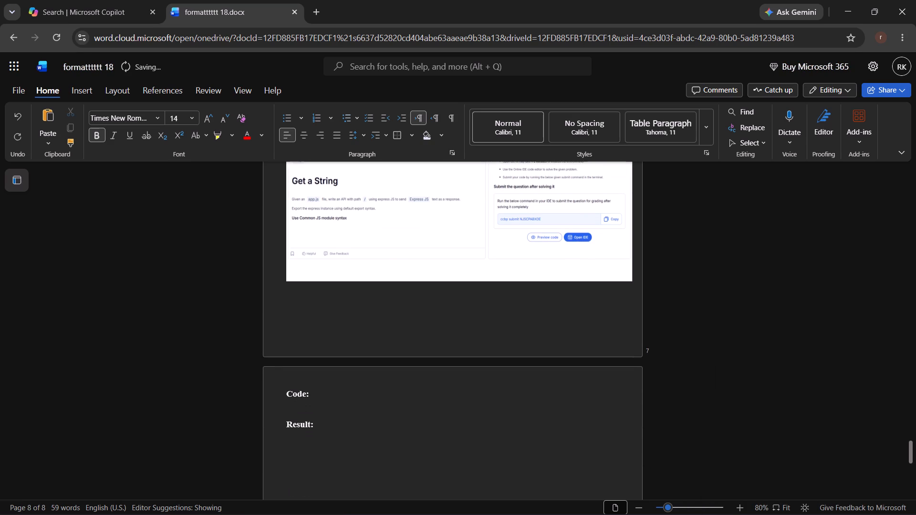
pyautogui.press('Return')
pyautogui.hotkey('ctrl', 'v')
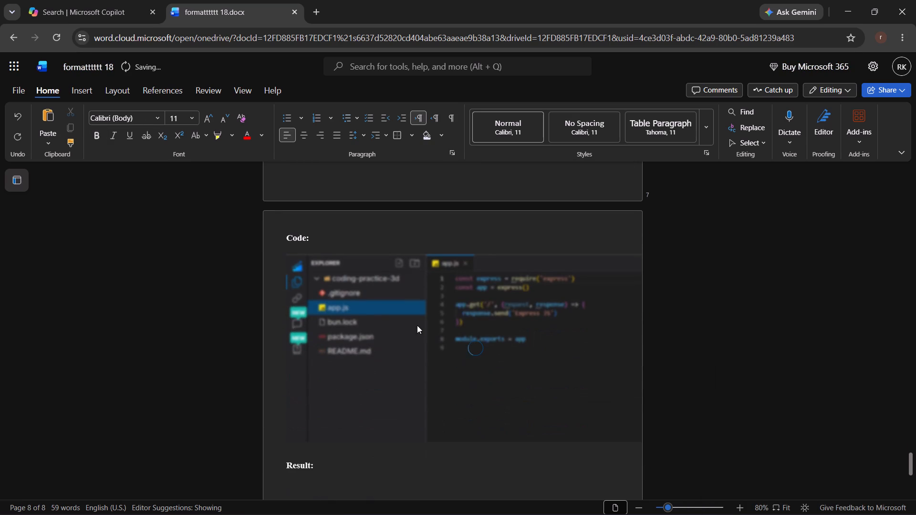
# Return to the learning portal, close the IDE tab, and open the "Get a String" Right Answer submission, completing the Face ID verification.
pyautogui.click(665, 509)
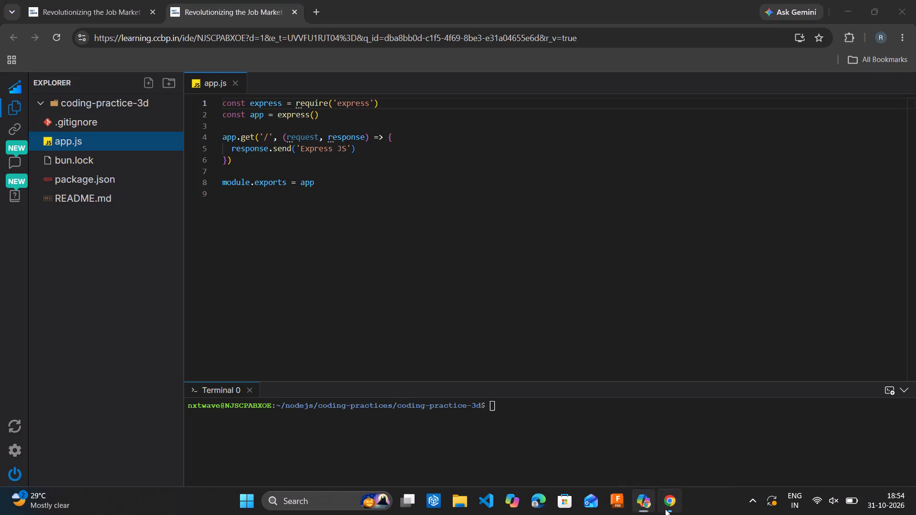
pyautogui.click(292, 11)
pyautogui.click(141, 160)
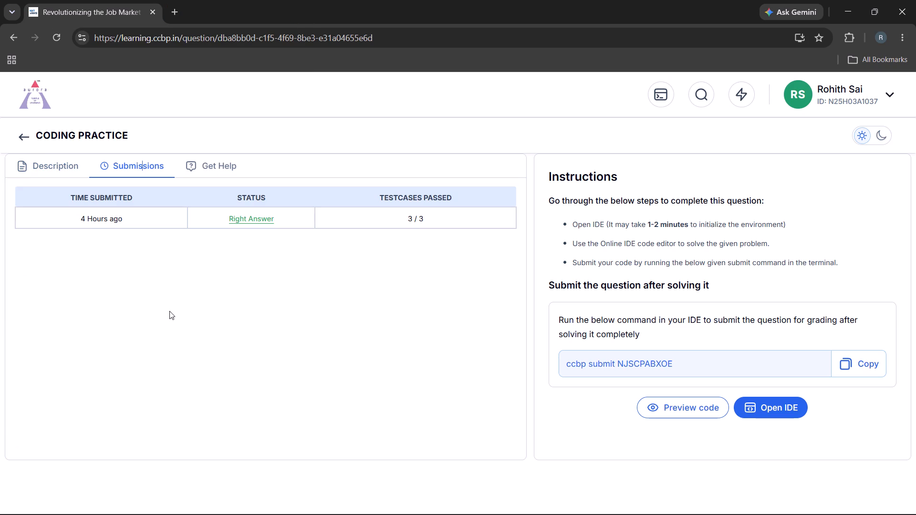
pyautogui.click(247, 221)
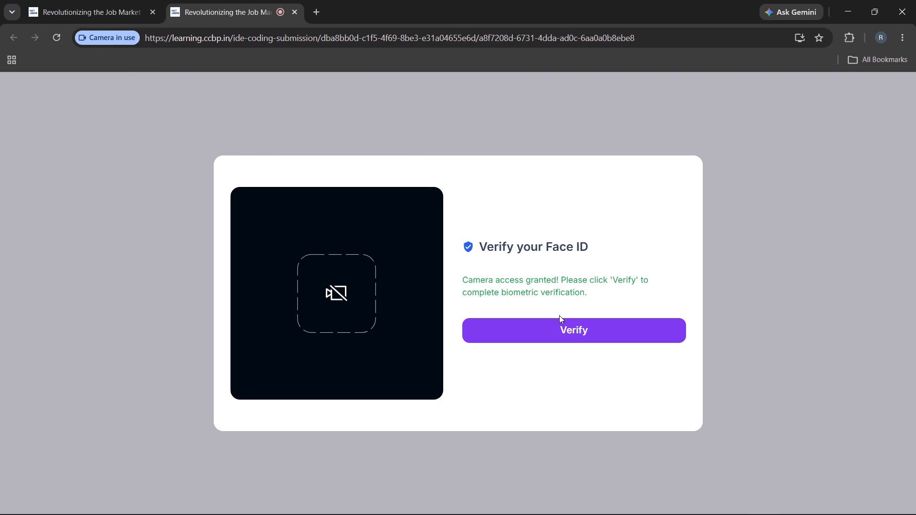
pyautogui.click(585, 329)
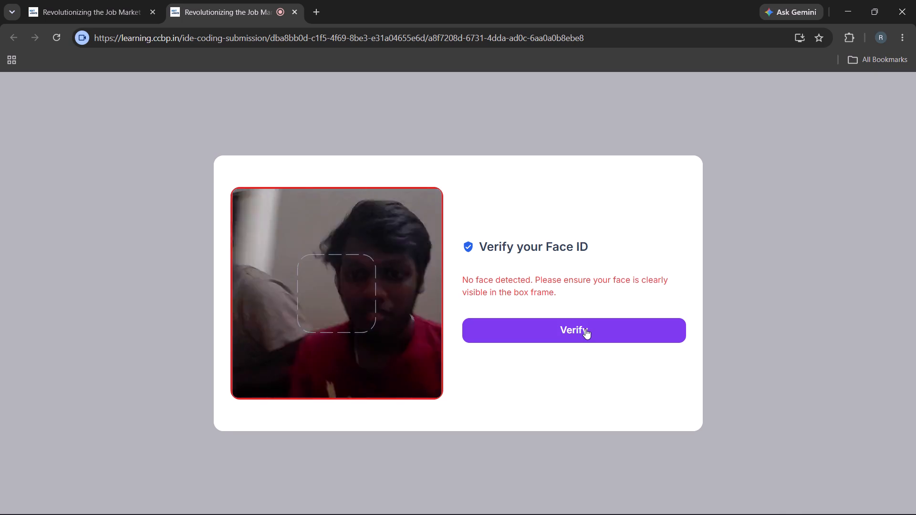
pyautogui.click(585, 329)
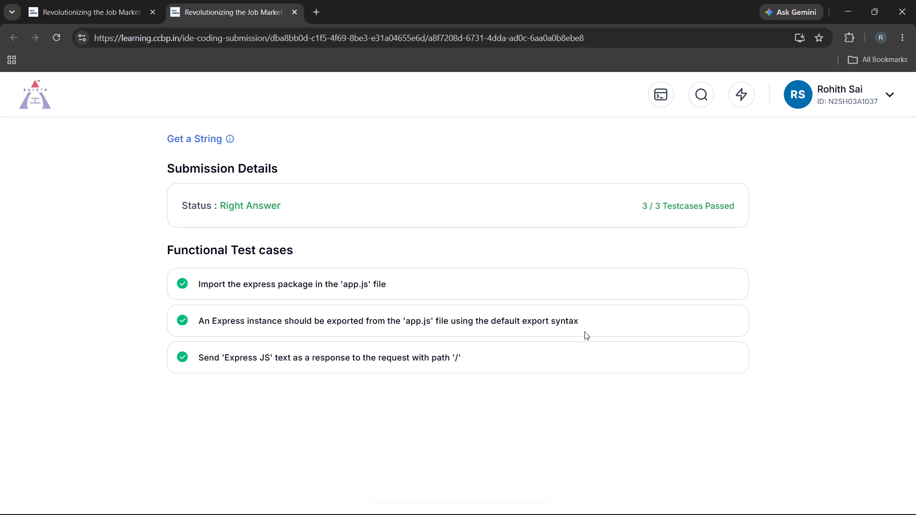
# Capture a screenshot of the whole "Get a String" submission details page, including the functional test cases.
pyautogui.press('Print')
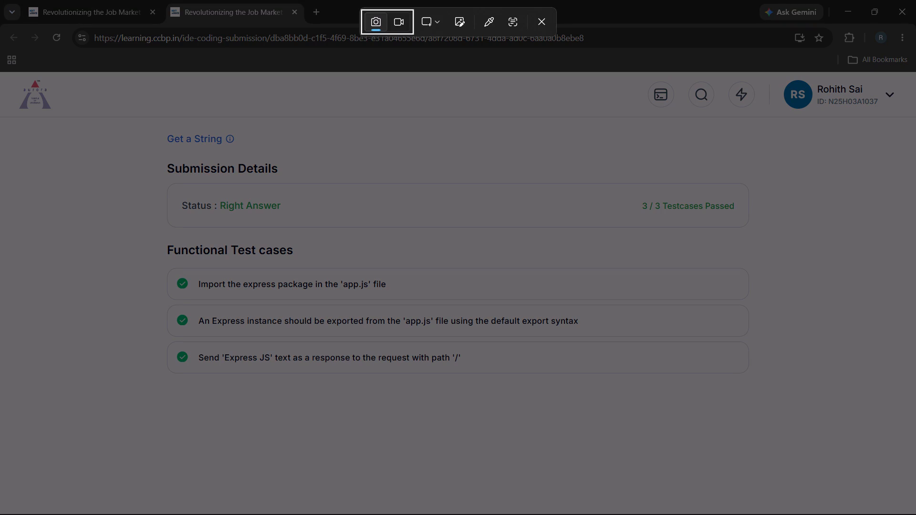
pyautogui.moveTo(0, 73); pyautogui.dragTo(557, 309)
pyautogui.hscroll(1, 167, 126)
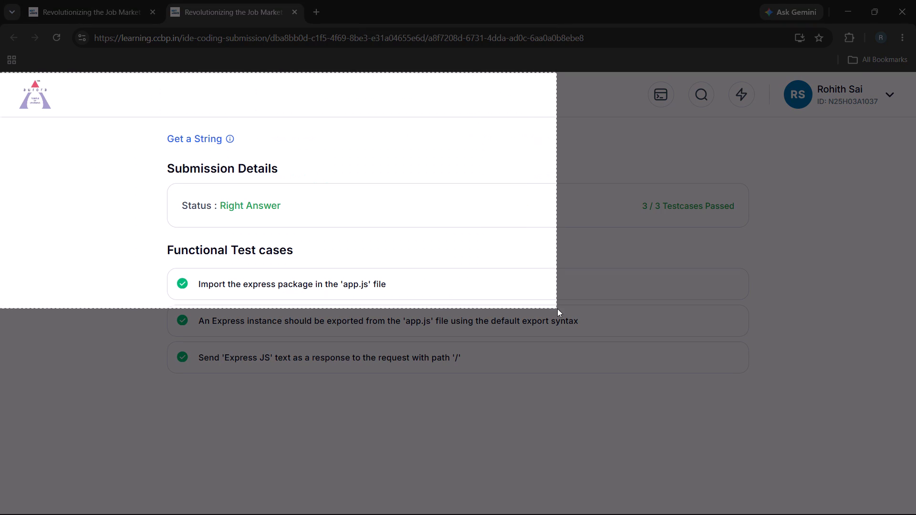
pyautogui.hscroll(2, 557, 309)
pyautogui.moveTo(557, 309); pyautogui.dragTo(915, 513)
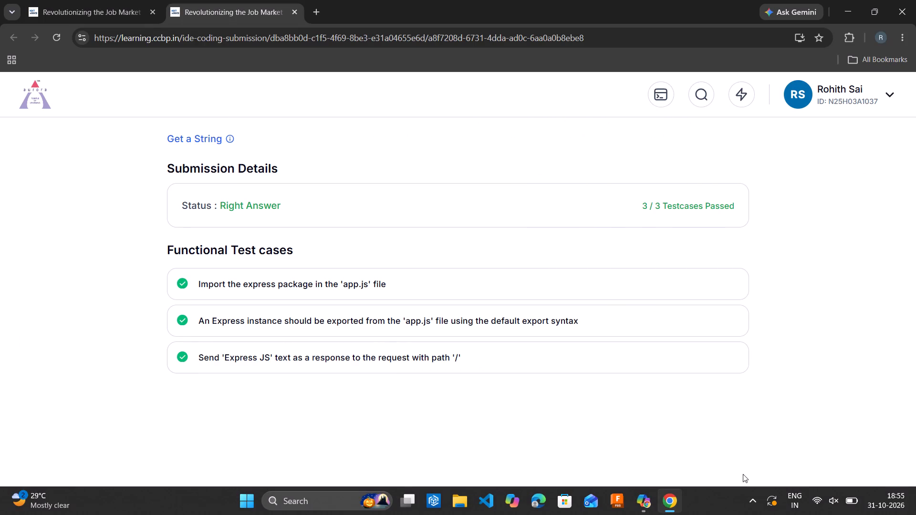
# Switch to the Word report and paste the submission details screenshot on a new line below Question 5's "Result:" heading.
pyautogui.click(636, 506)
pyautogui.scroll(-2, 527, 428)
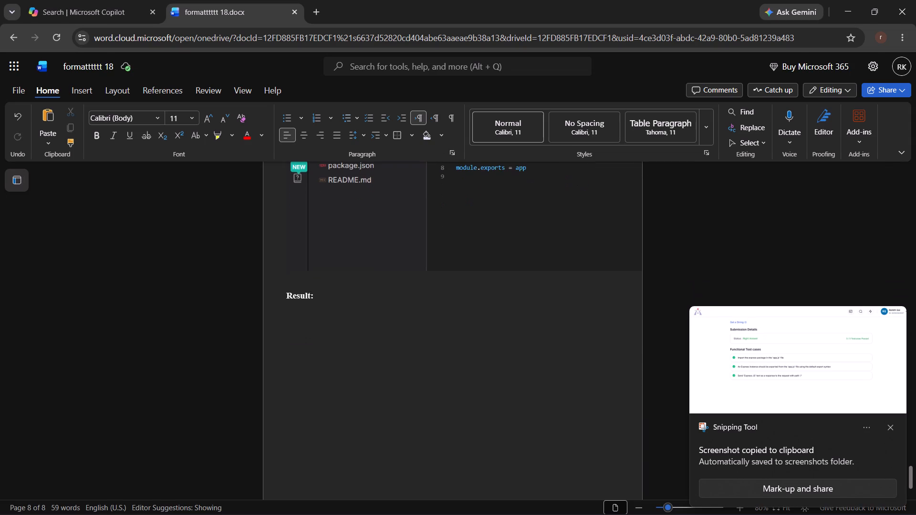
pyautogui.scroll(3, 392, 261)
pyautogui.scroll(-1, 392, 261)
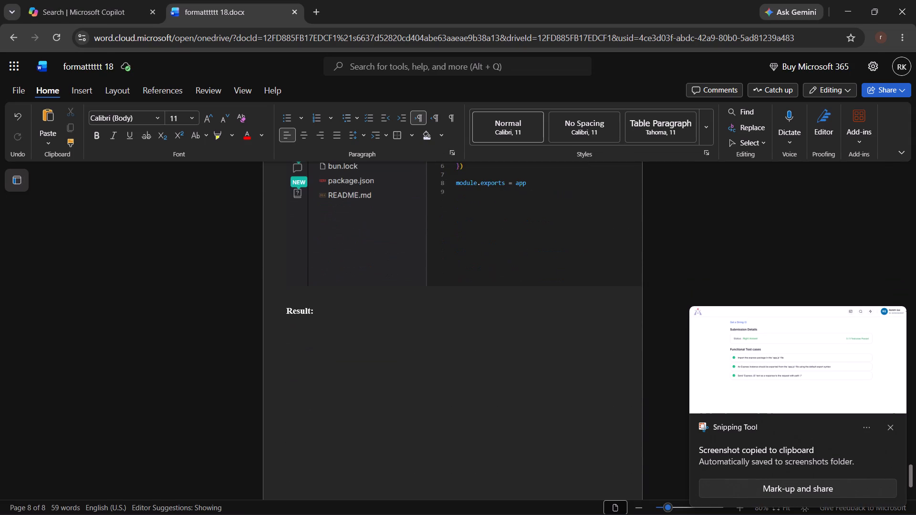
pyautogui.click(323, 309)
pyautogui.press('Return')
pyautogui.press('Return')
pyautogui.hotkey('ctrl', 'v')
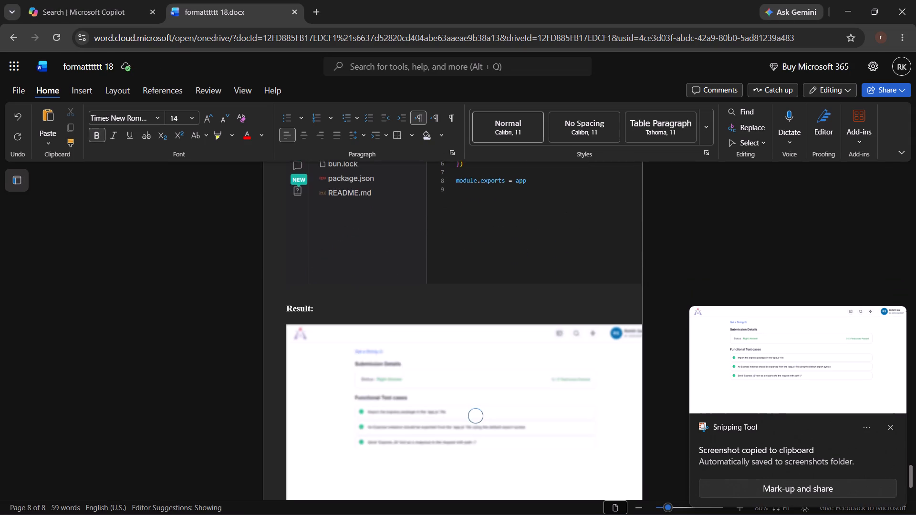
# Narrow Question 5's code screenshot to about 7.59" wide so it fits on the page.
pyautogui.scroll(4, 380, 321)
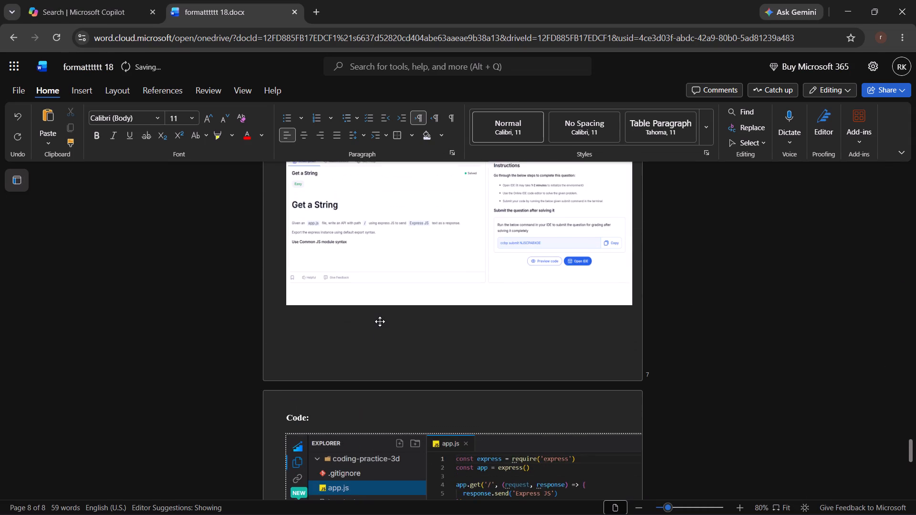
pyautogui.scroll(-2, 380, 321)
pyautogui.click(401, 314)
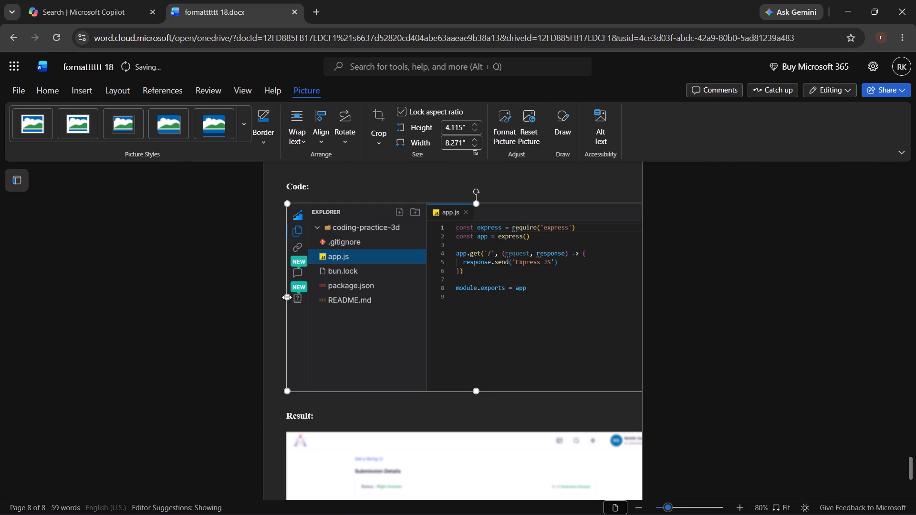
pyautogui.click(287, 297)
pyautogui.click(334, 295)
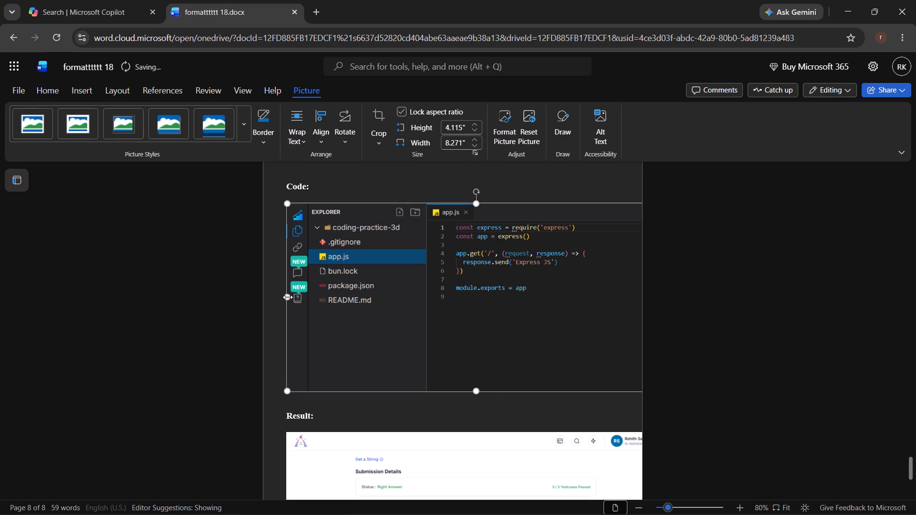
pyautogui.moveTo(288, 297); pyautogui.dragTo(316, 297)
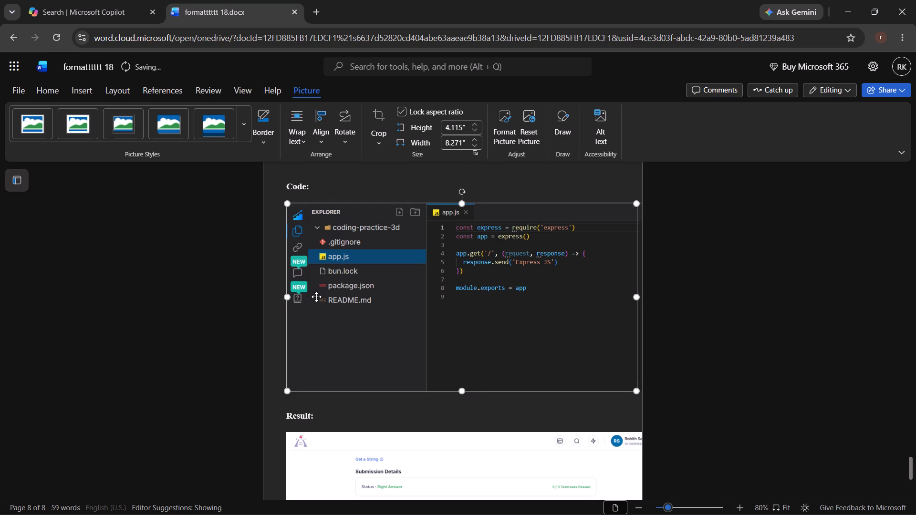
pyautogui.moveTo(316, 297); pyautogui.dragTo(319, 302)
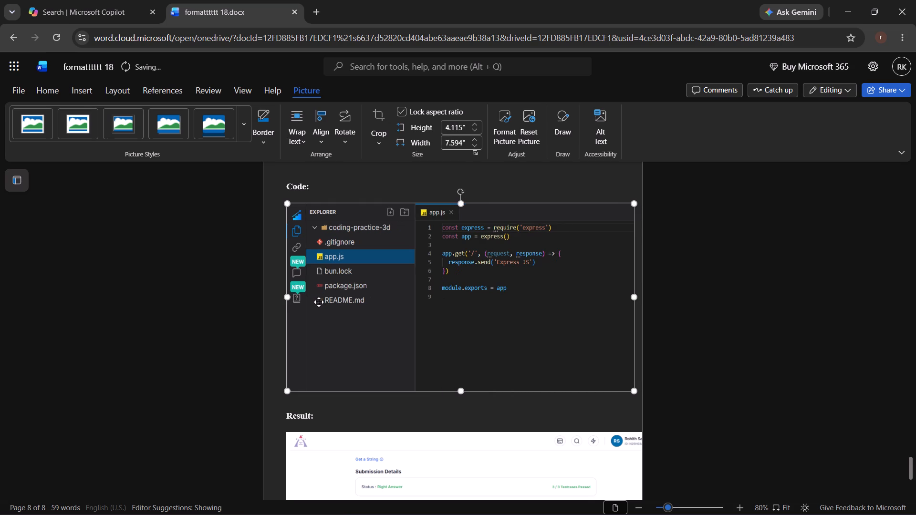
# Narrow Question 5's result screenshot to about 7.63" wide so it fits on the page, and deselect it.
pyautogui.scroll(-2, 331, 337)
pyautogui.click(365, 352)
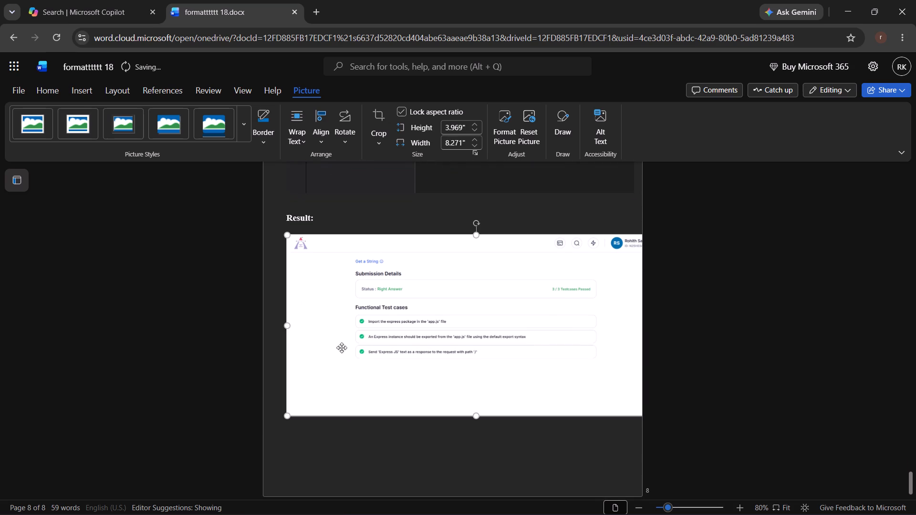
pyautogui.click(288, 326)
pyautogui.moveTo(288, 326); pyautogui.dragTo(317, 325)
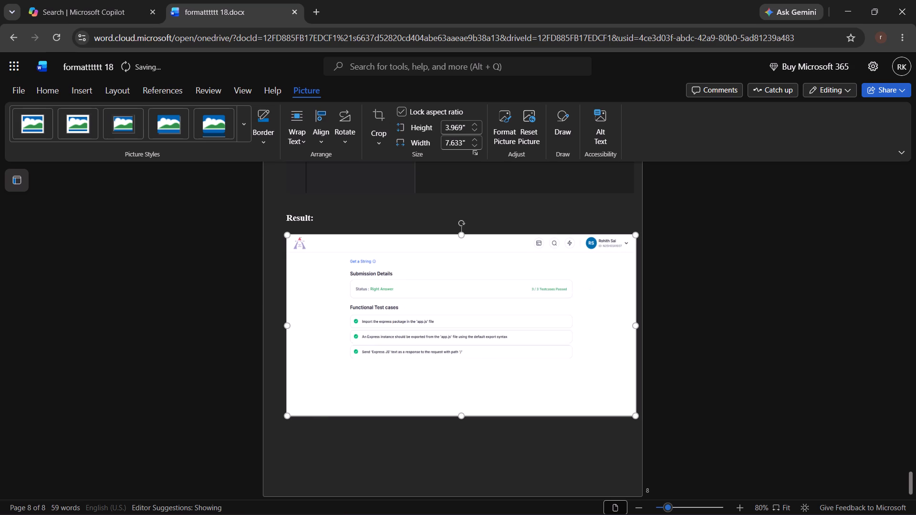
pyautogui.click(313, 433)
# Review the report's layout and screenshots from the end of Question 5 back up to Question 2.
pyautogui.scroll(-5, 313, 433)
pyautogui.scroll(4, 313, 433)
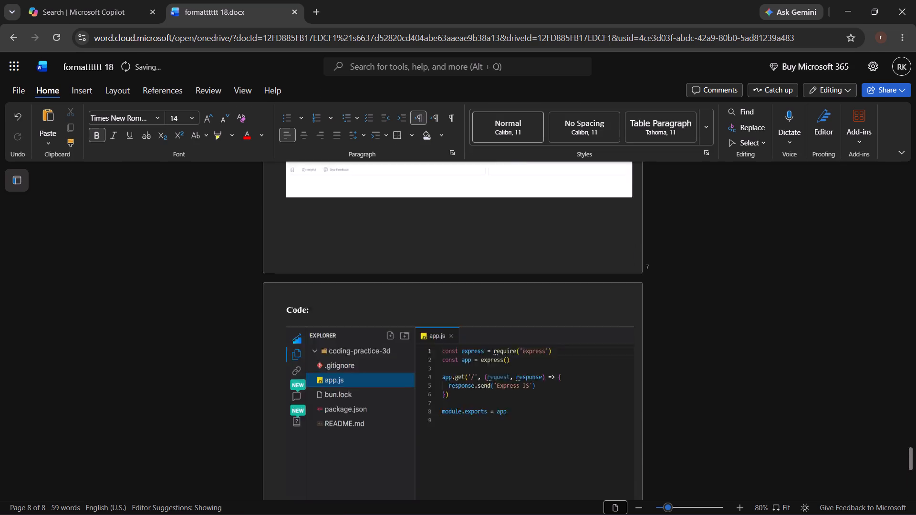
pyautogui.scroll(2, 313, 433)
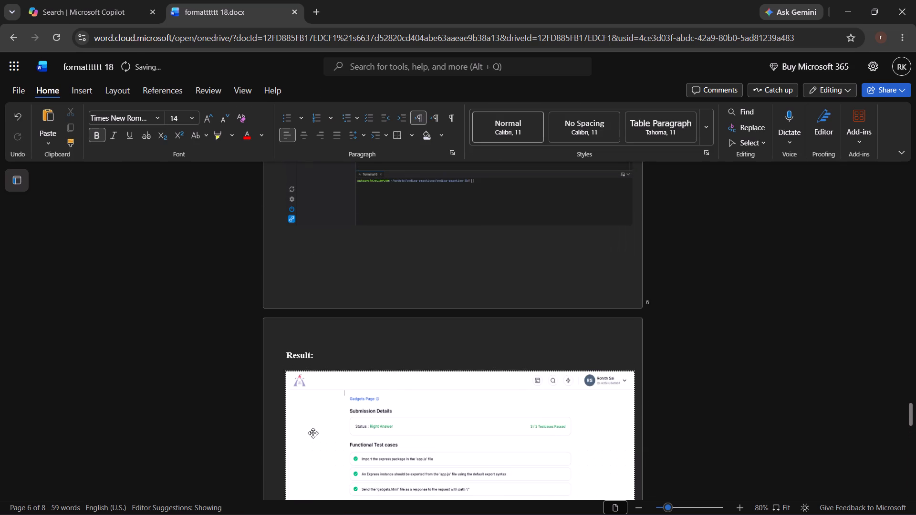
pyautogui.scroll(4, 313, 433)
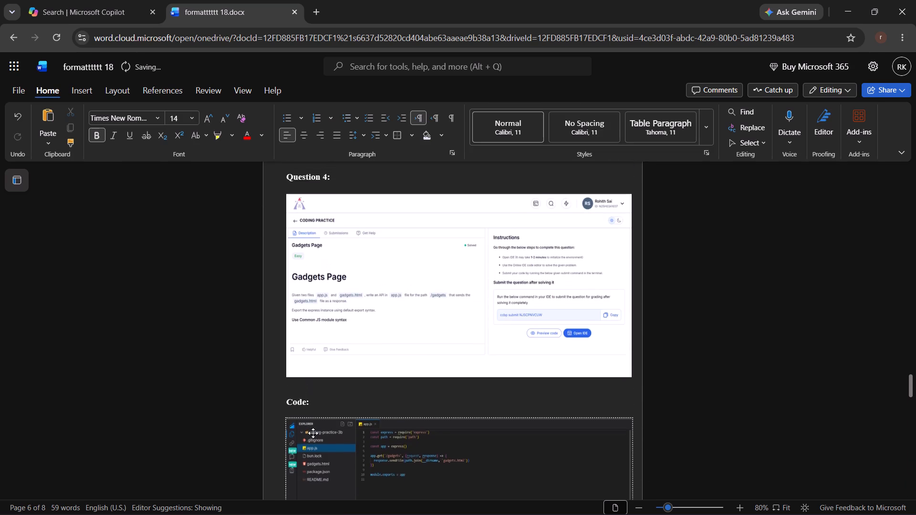
pyautogui.scroll(4, 313, 433)
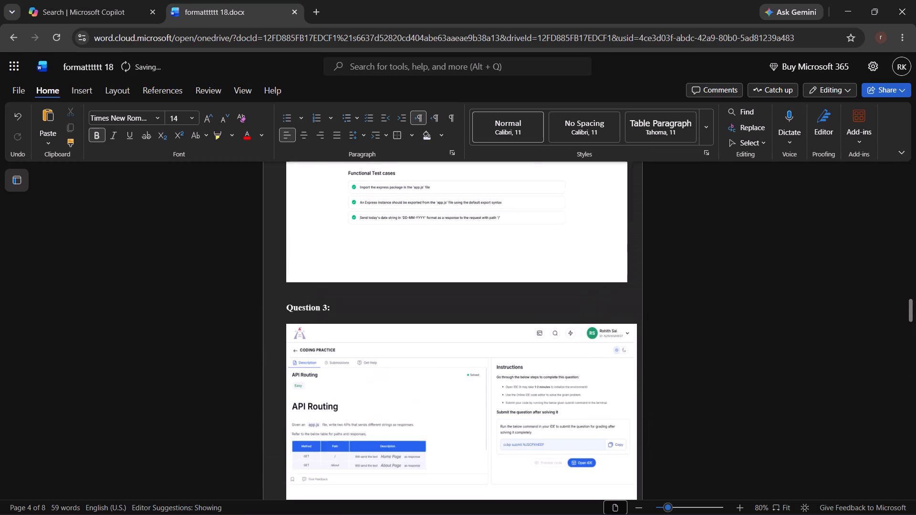
pyautogui.scroll(4, 313, 433)
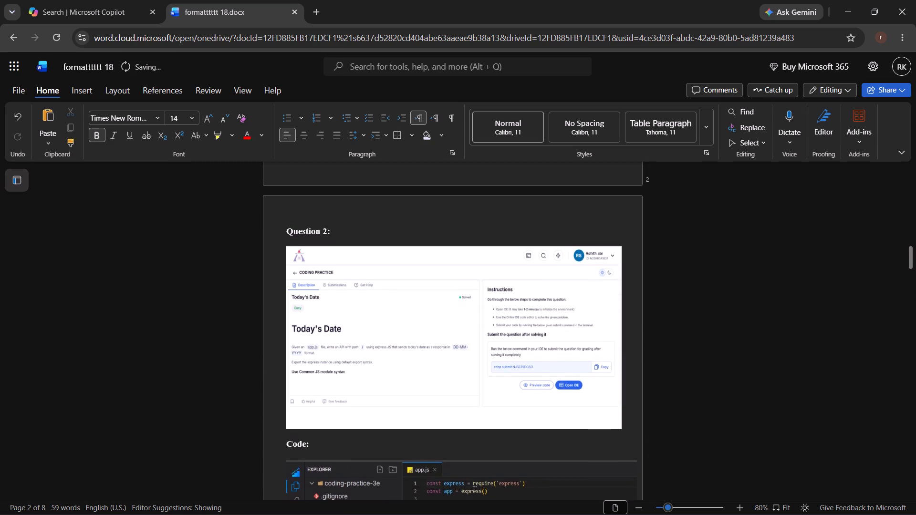
# Review the start of the report, from Question 2 back up to the student details and assessment tables on page 1.
pyautogui.scroll(4, 313, 433)
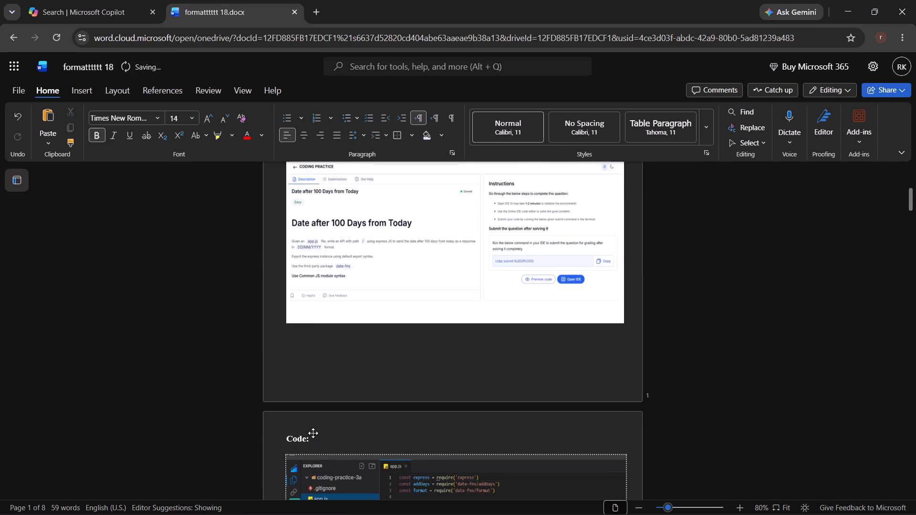
pyautogui.scroll(4, 313, 433)
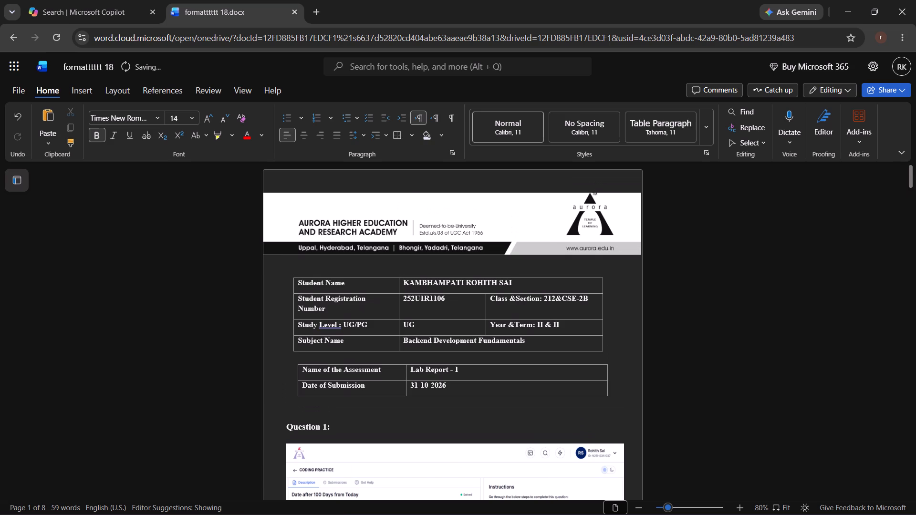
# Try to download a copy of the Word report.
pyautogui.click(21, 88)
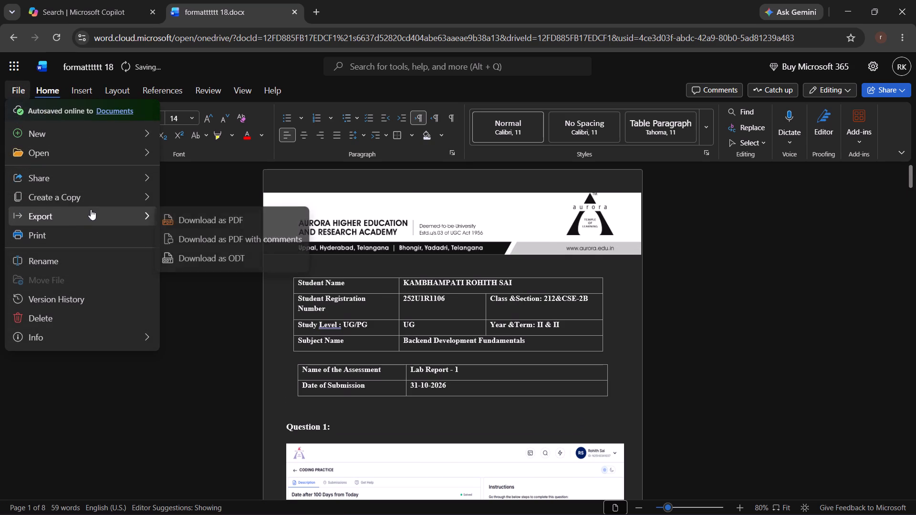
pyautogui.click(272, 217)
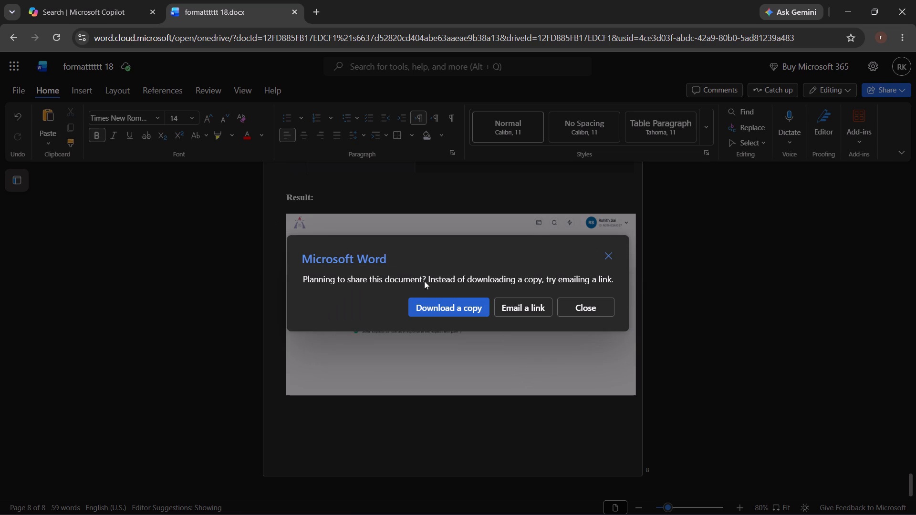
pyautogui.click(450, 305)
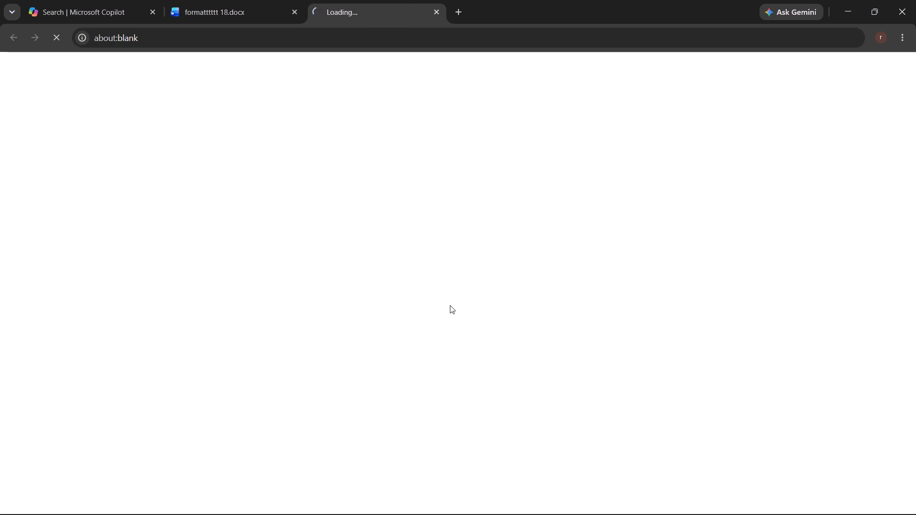
# Return to the Word report, export it as a PDF and download the PDF.
pyautogui.click(229, 0)
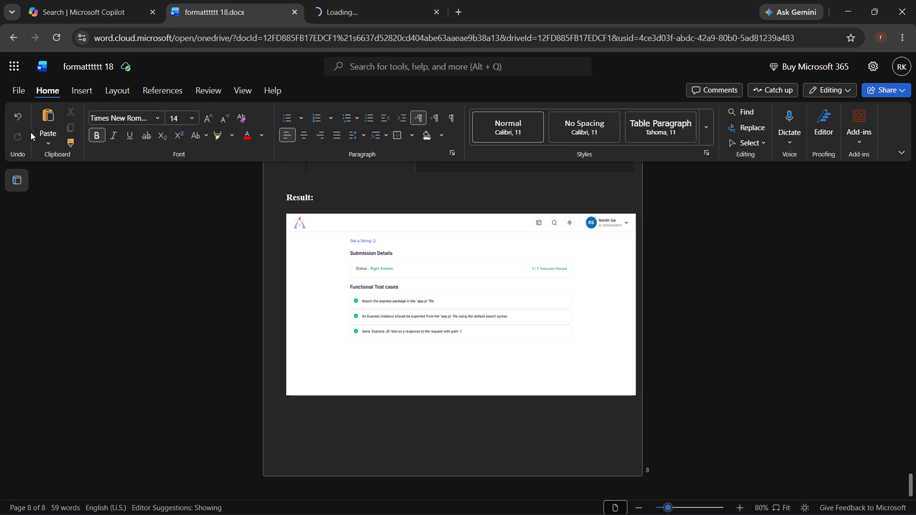
pyautogui.click(13, 89)
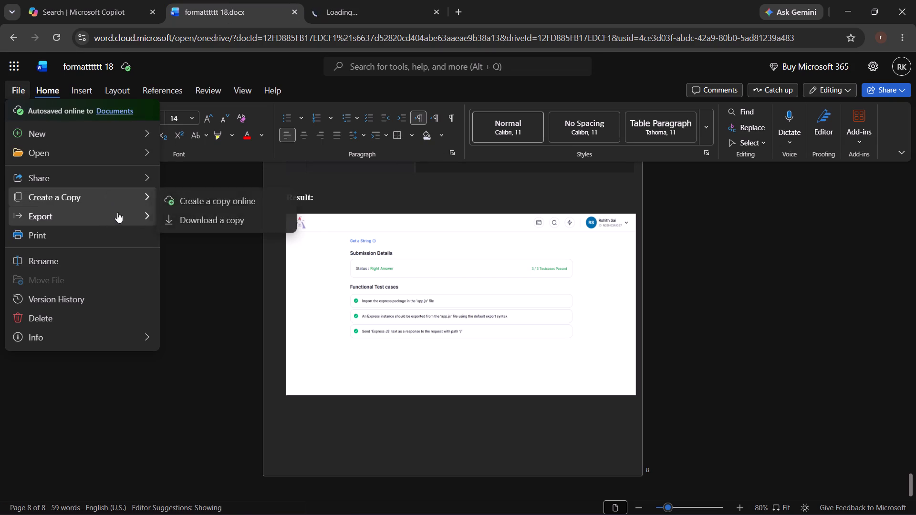
pyautogui.click(267, 209)
pyautogui.click(263, 218)
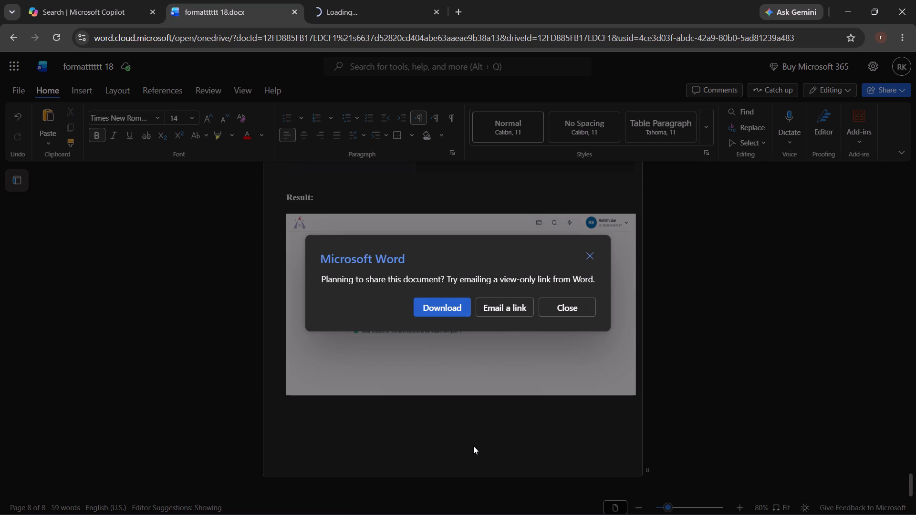
pyautogui.click(444, 302)
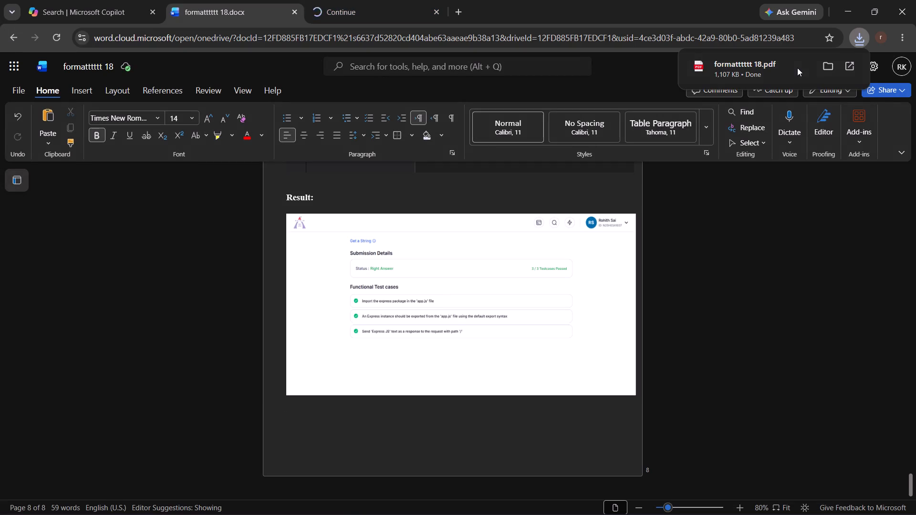
# Show the downloaded PDF in its folder and move it into the BACKEND folder.
pyautogui.click(827, 66)
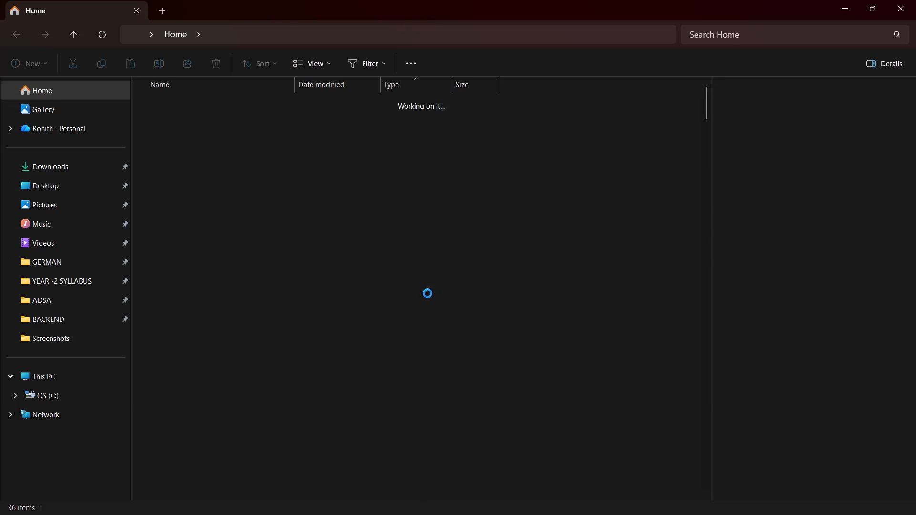
pyautogui.moveTo(247, 489); pyautogui.dragTo(94, 319)
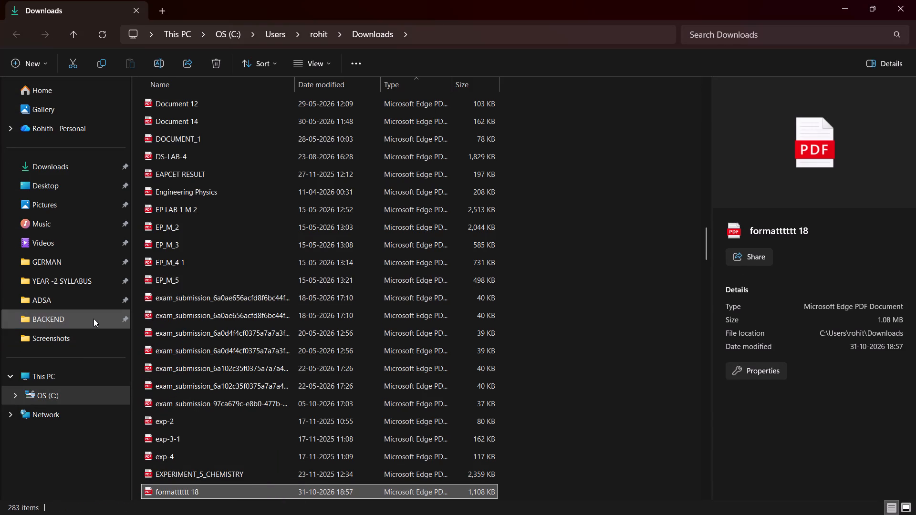
# Rename the PDF in the BACKEND folder as NODE_LAB_REPORT_1.
pyautogui.click(94, 319)
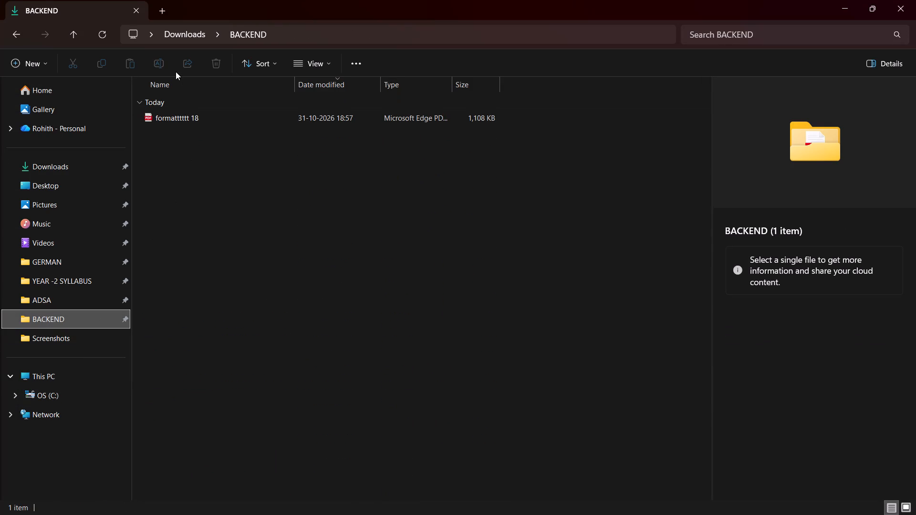
pyautogui.click(181, 120)
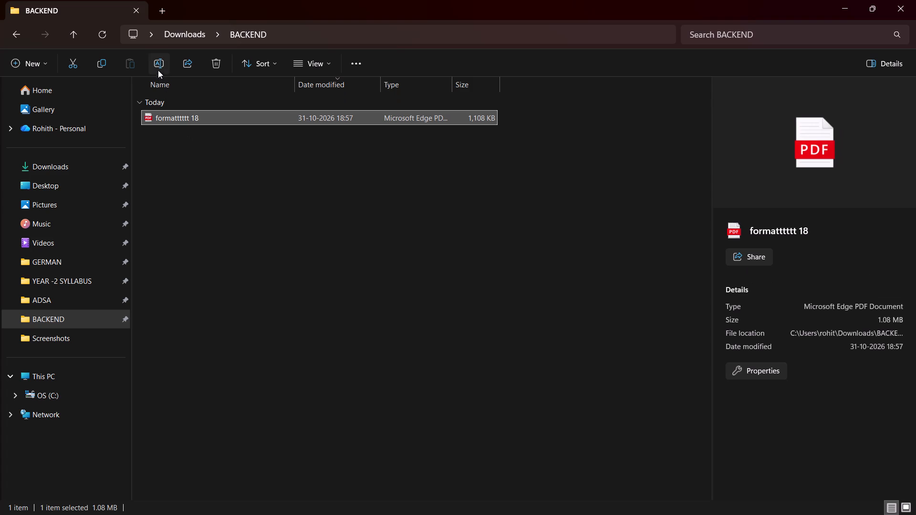
pyautogui.click(158, 64)
pyautogui.press('BackSpace')
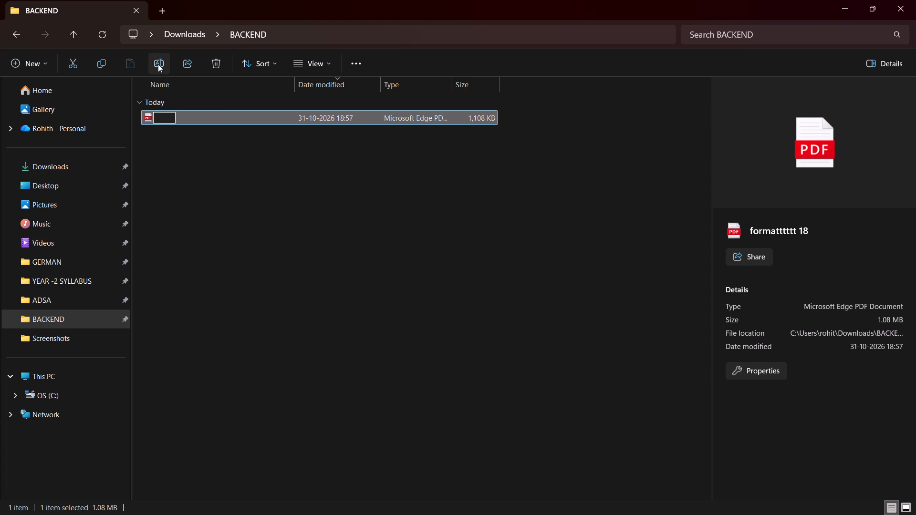
pyautogui.write('NODE')
pyautogui.hotkey('shift', '_')
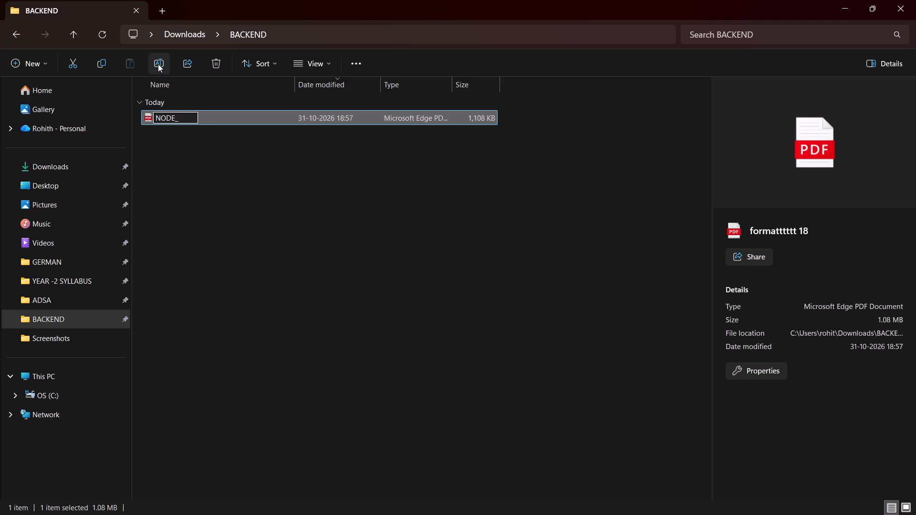
pyautogui.write('LAB')
pyautogui.write('_REPORT_1')
pyautogui.press('Return')
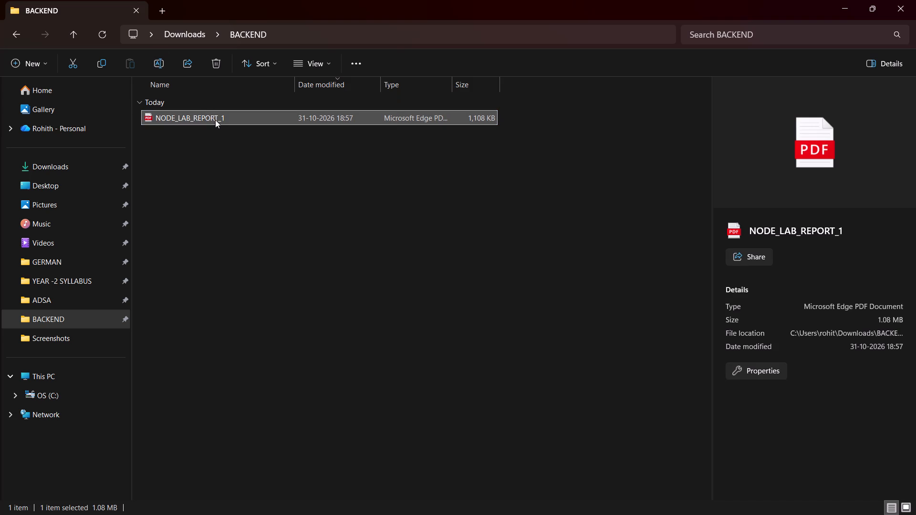
# Open NODE_LAB_REPORT_1 and check its layout and screenshots from page 1 through Question 5's result, then close it.
pyautogui.doubleClick(215, 120)
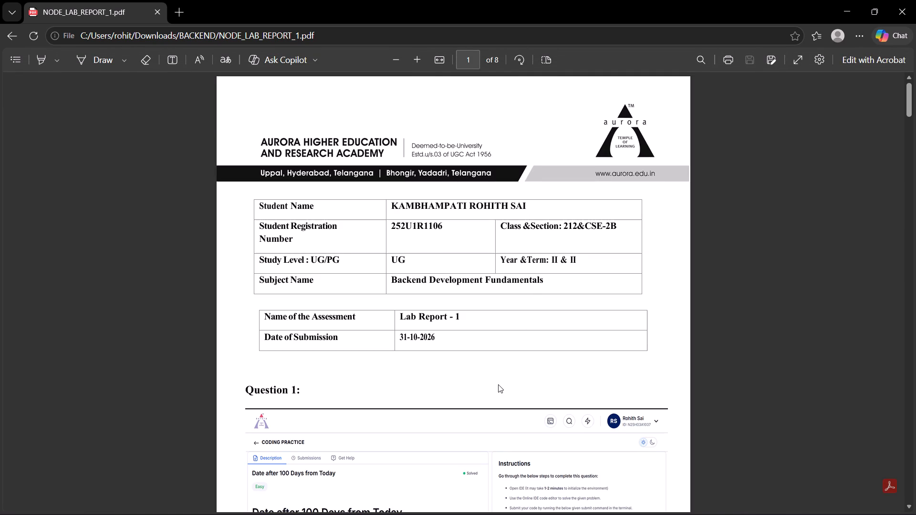
pyautogui.scroll(-4, 545, 394)
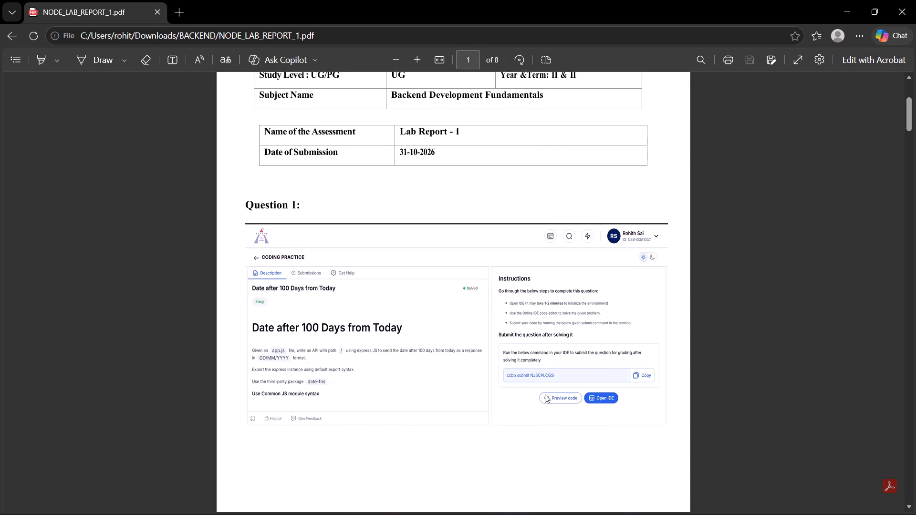
pyautogui.scroll(-2, 545, 394)
pyautogui.scroll(1, 545, 394)
pyautogui.scroll(-2, 545, 394)
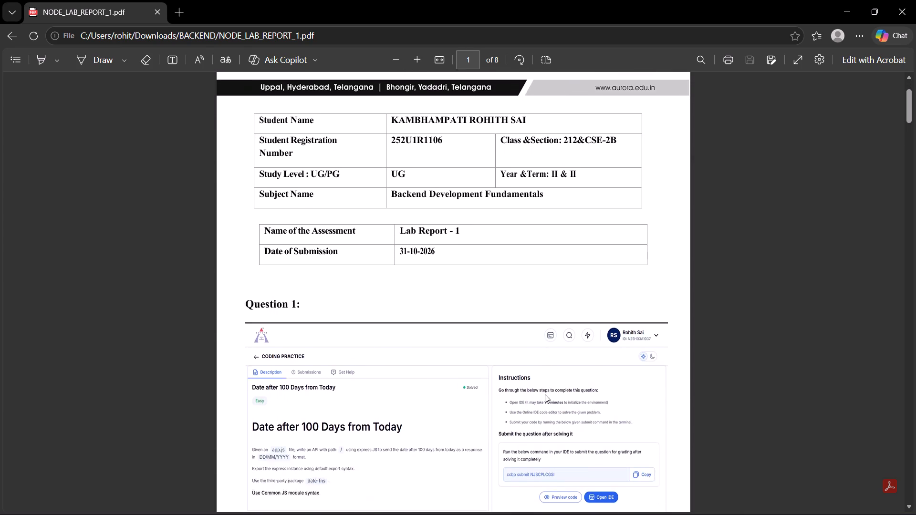
pyautogui.scroll(-6, 545, 394)
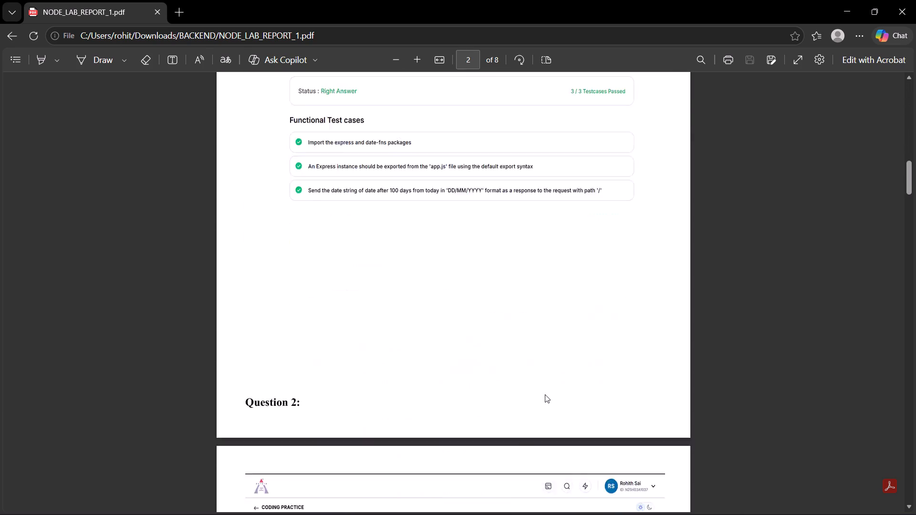
pyautogui.scroll(-6, 545, 394)
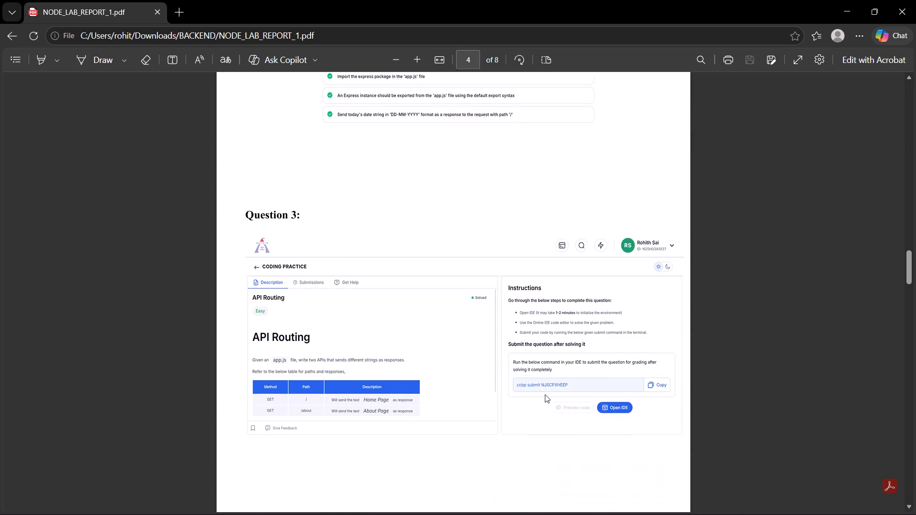
pyautogui.scroll(-4, 545, 394)
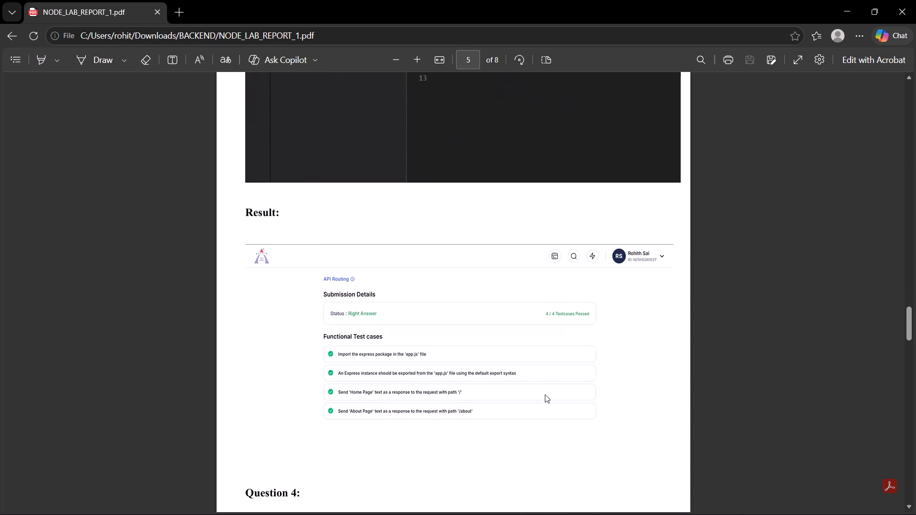
pyautogui.scroll(-5, 545, 394)
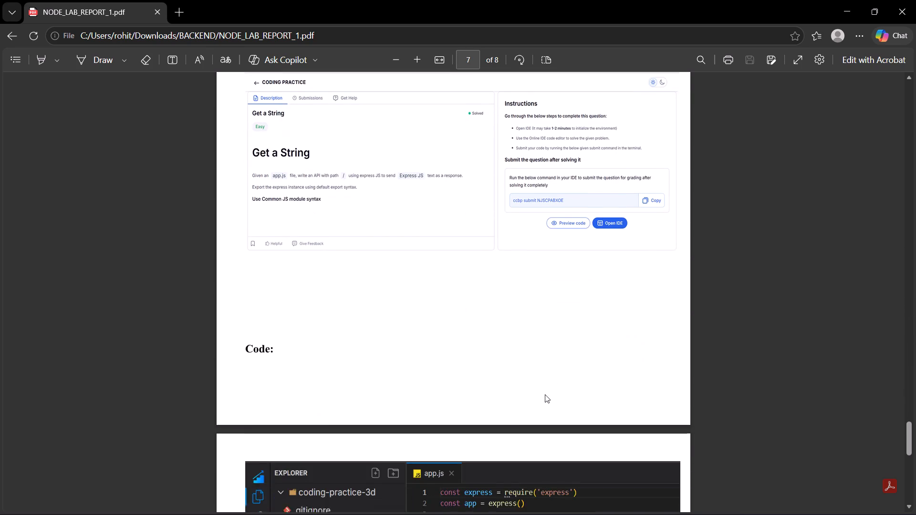
pyautogui.scroll(-3, 545, 394)
pyautogui.scroll(2, 545, 394)
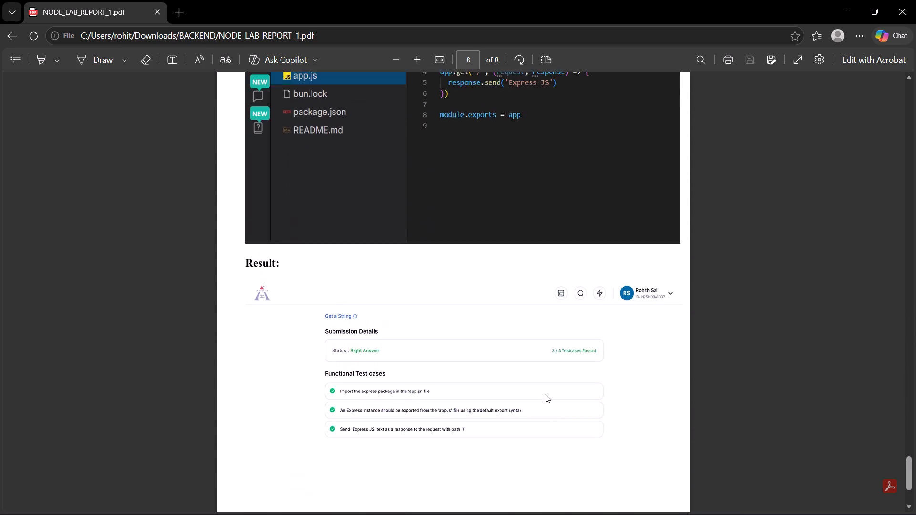
pyautogui.scroll(1, 545, 394)
pyautogui.click(897, 0)
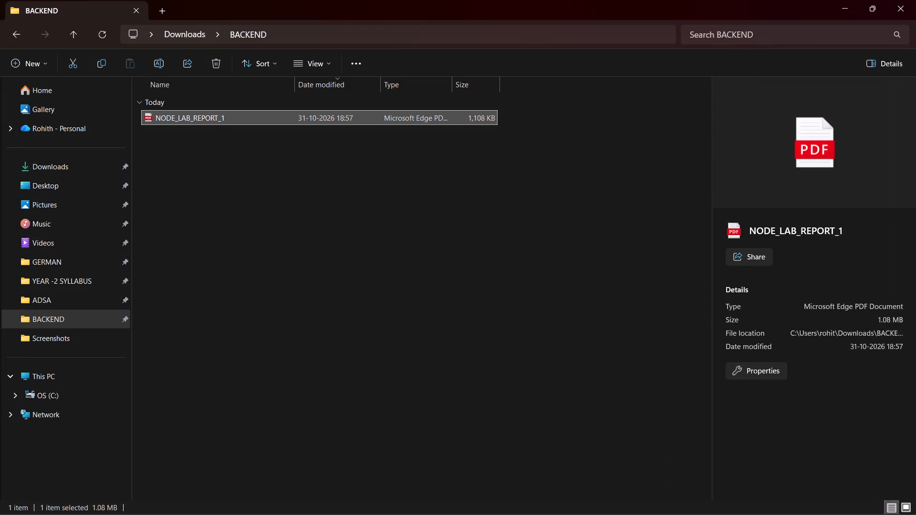
# Switch back to Chrome, check the full download history for the report's files, and close the history.
pyautogui.click(646, 503)
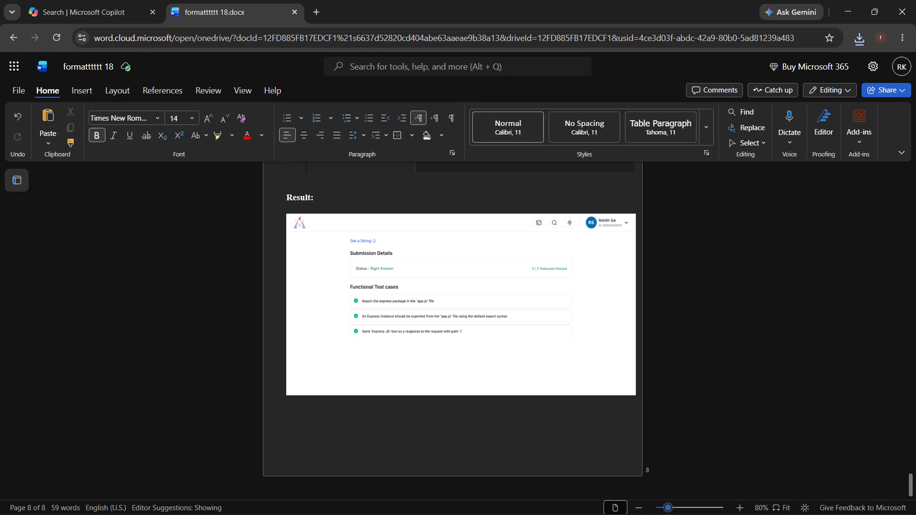
pyautogui.click(5, 93)
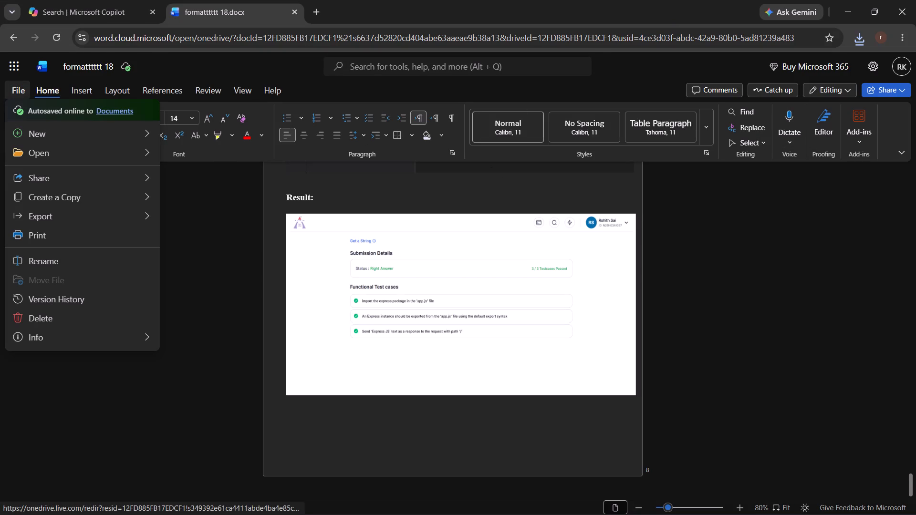
pyautogui.click(859, 36)
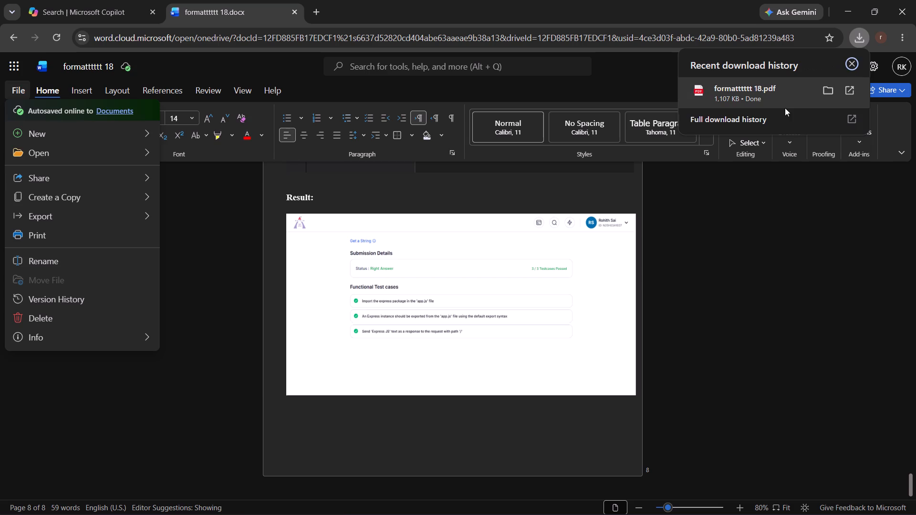
pyautogui.click(791, 119)
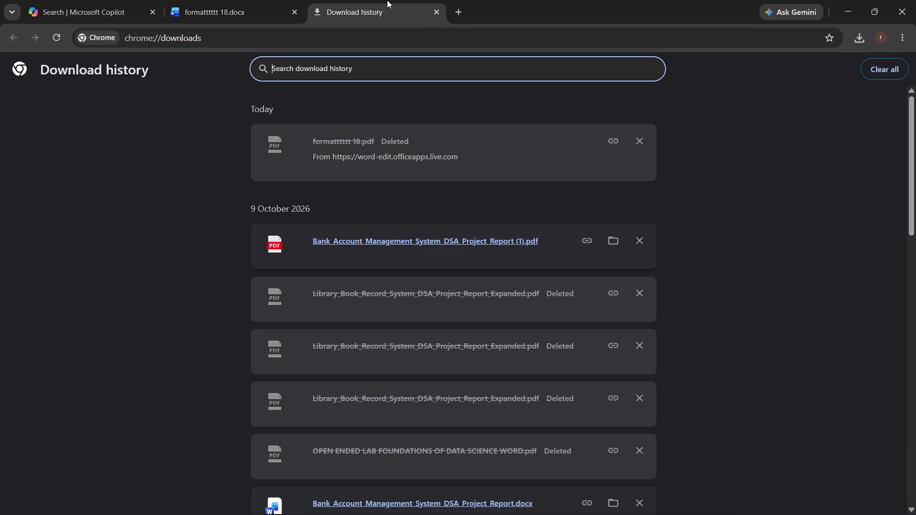
pyautogui.click(437, 11)
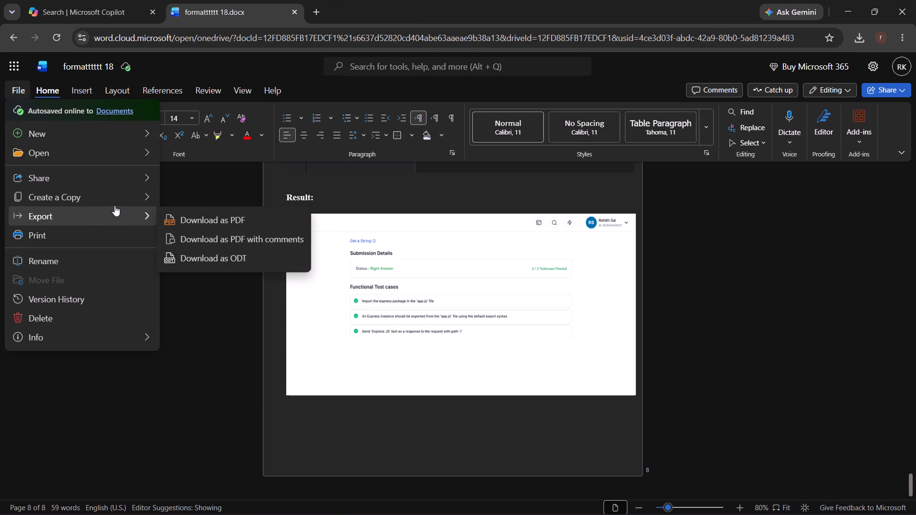
# Download a copy of the Word report, repeating the download request if no file arrives.
pyautogui.click(208, 212)
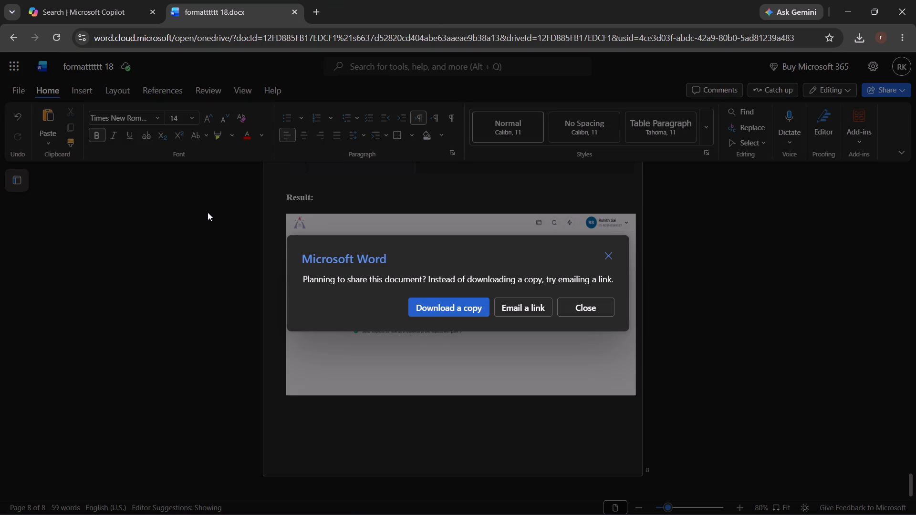
pyautogui.click(446, 303)
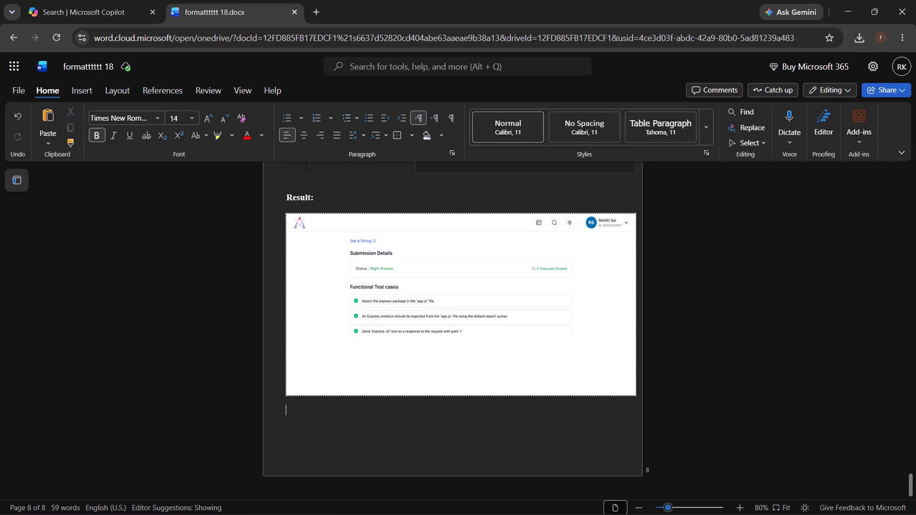
pyautogui.click(18, 91)
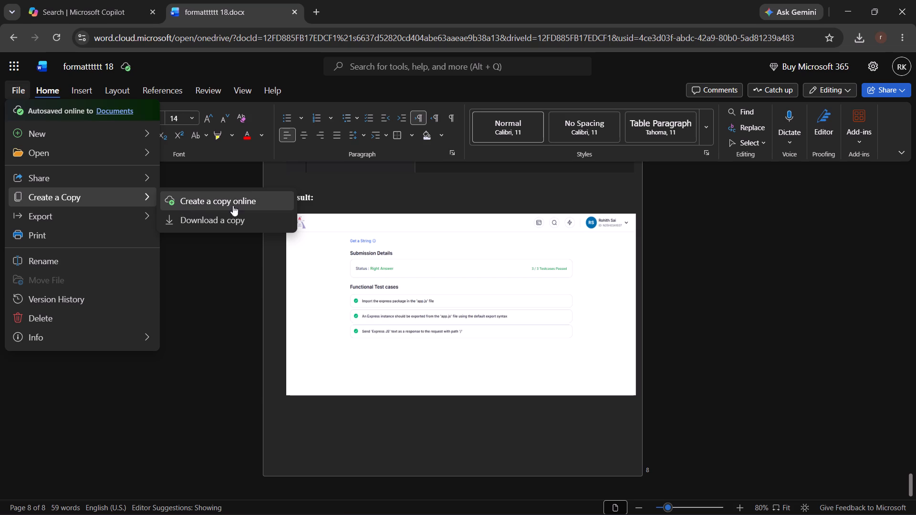
pyautogui.click(263, 218)
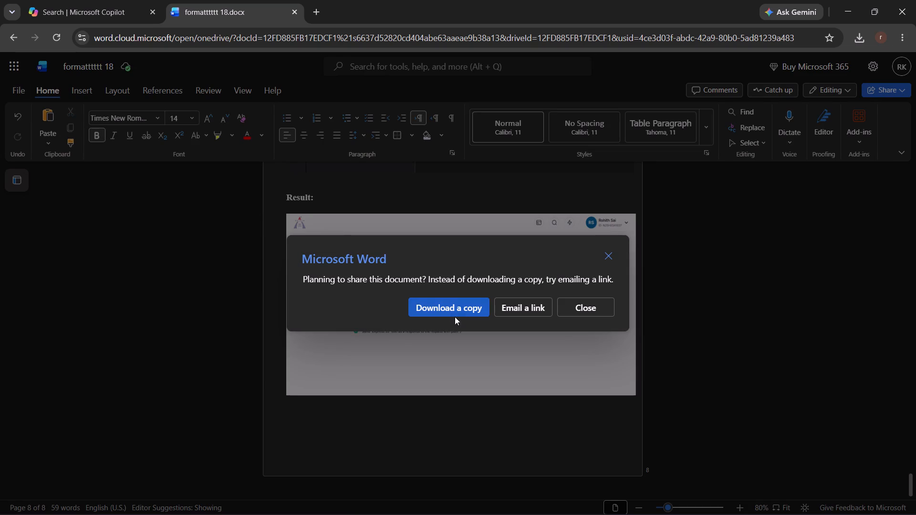
pyautogui.click(453, 306)
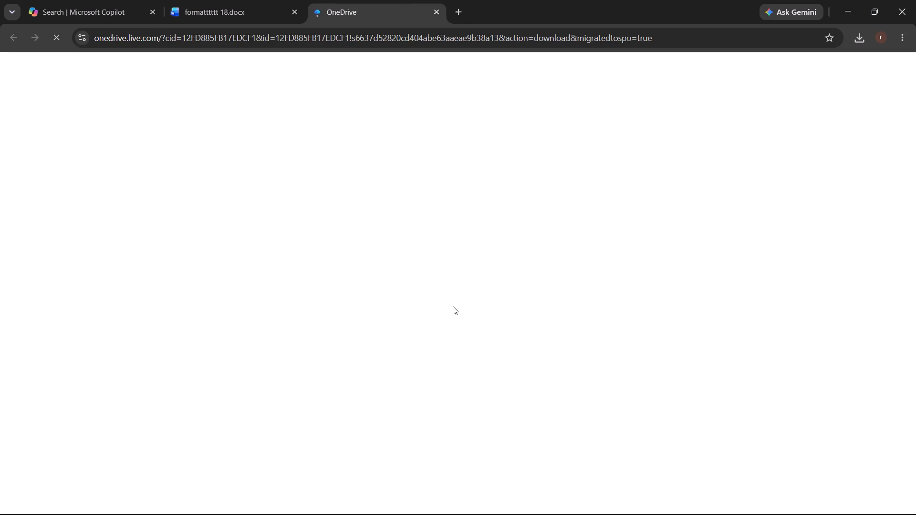
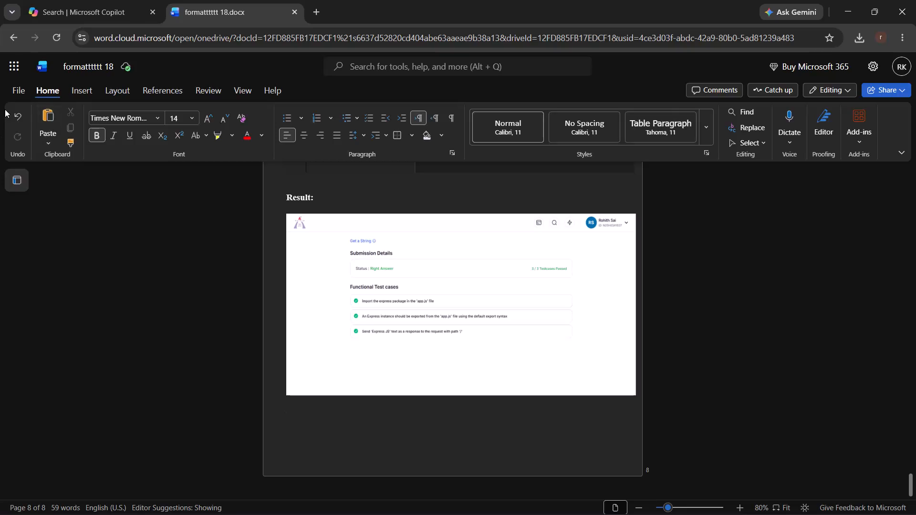
# Set the report's view zoom to 100%.
pyautogui.click(10, 71)
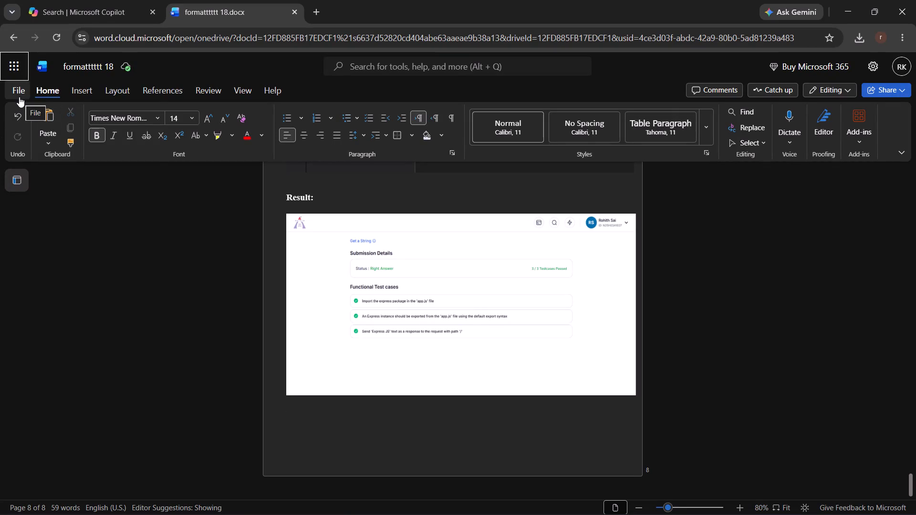
pyautogui.click(19, 97)
pyautogui.click(231, 97)
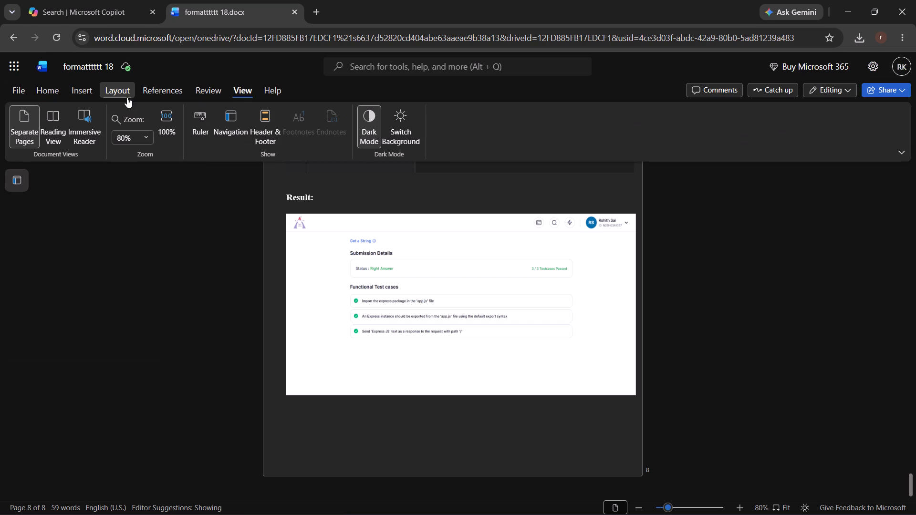
pyautogui.click(166, 122)
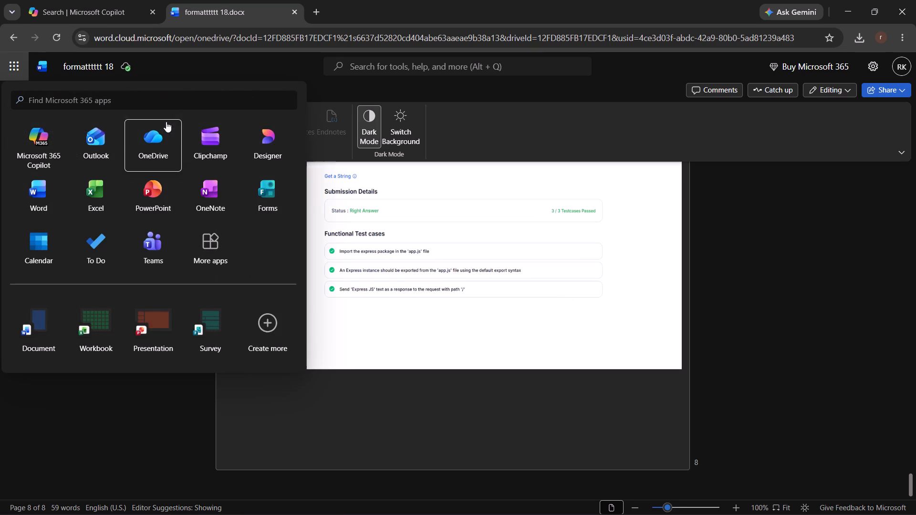
pyautogui.click(160, 406)
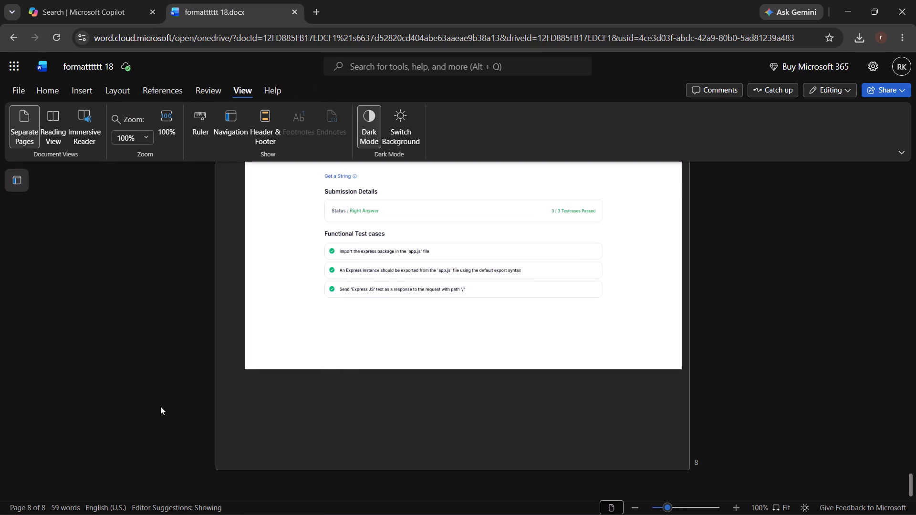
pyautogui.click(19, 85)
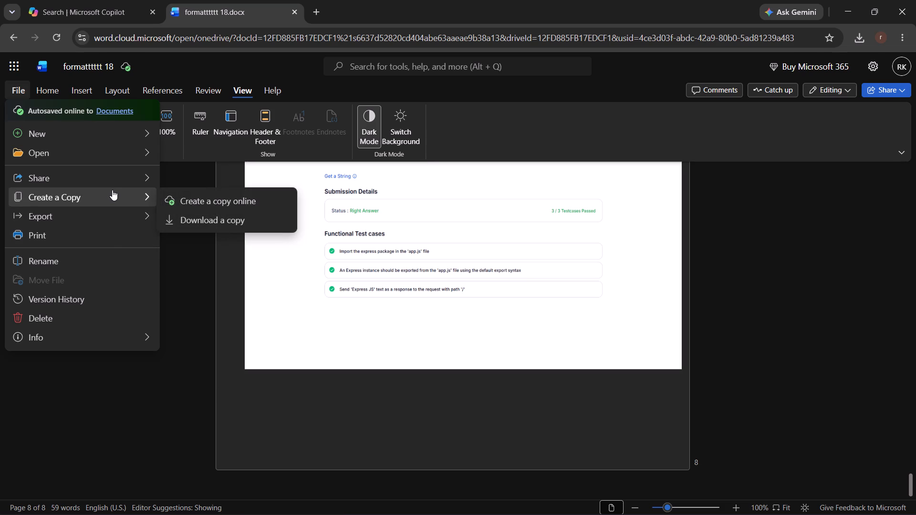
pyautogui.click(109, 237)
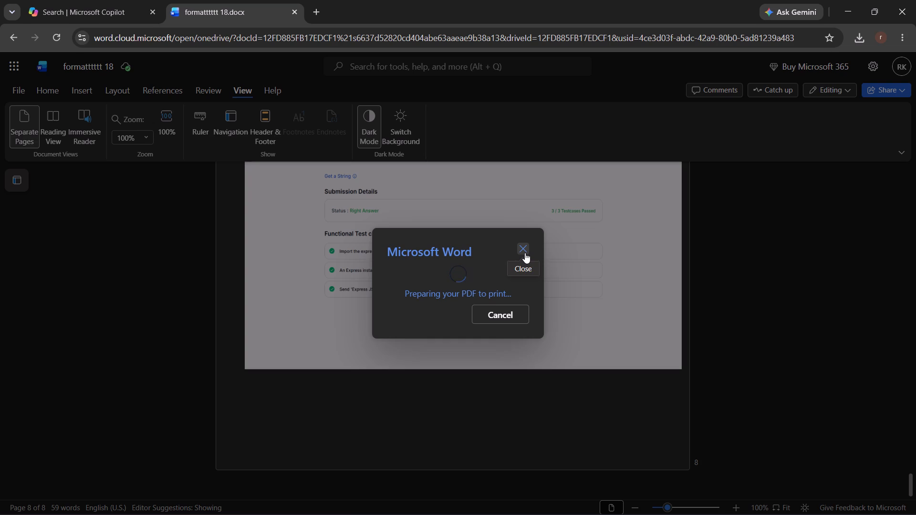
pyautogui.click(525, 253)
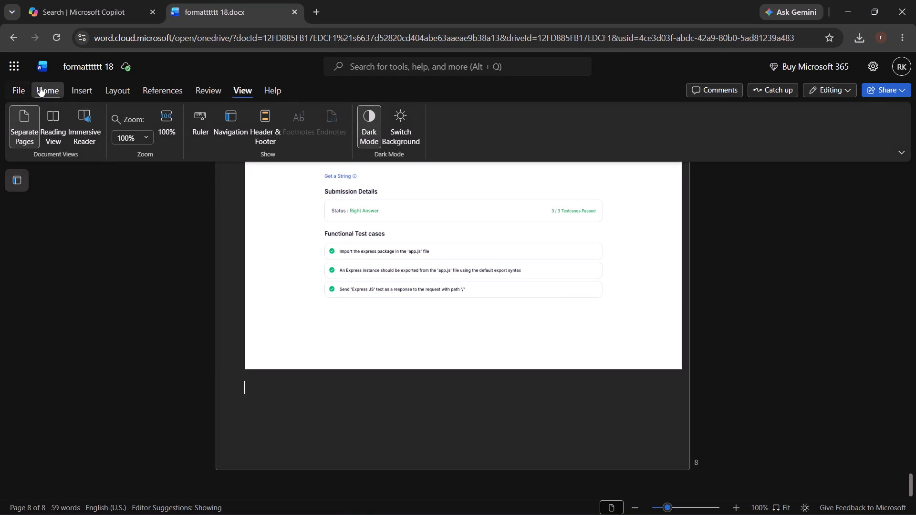
pyautogui.click(40, 86)
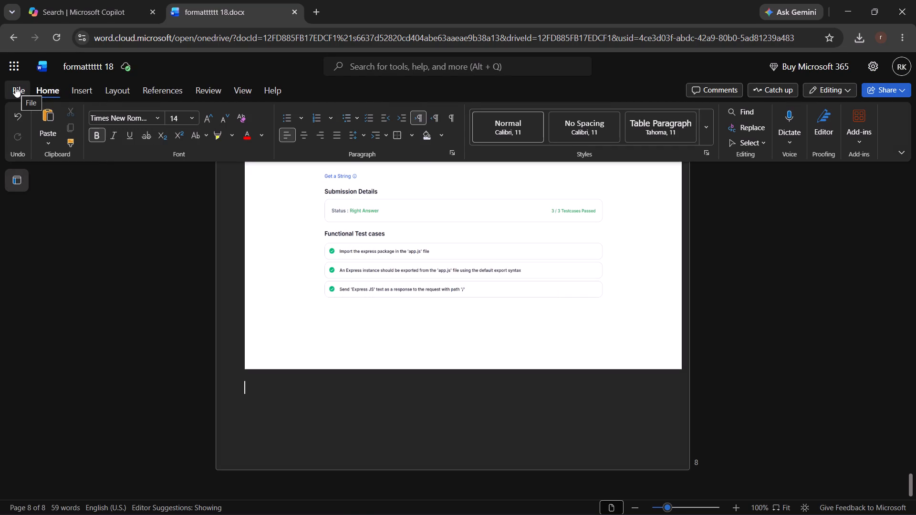
pyautogui.click(15, 87)
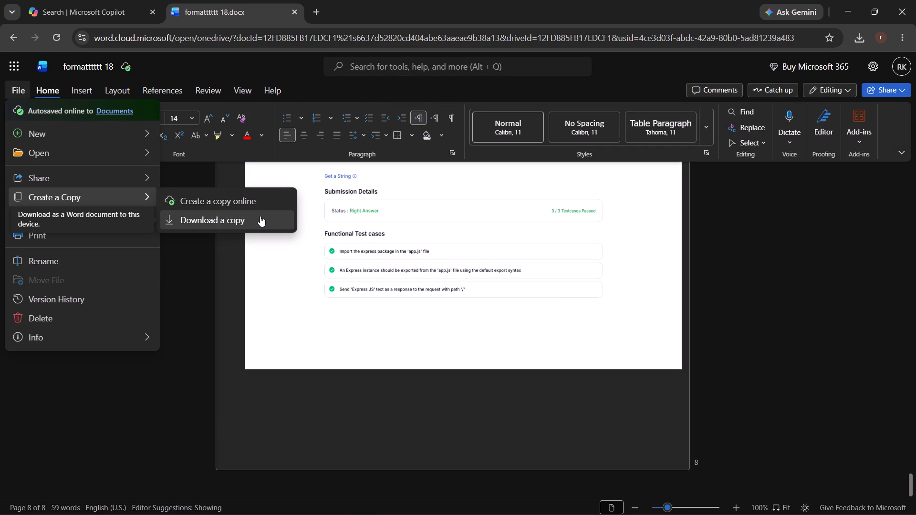
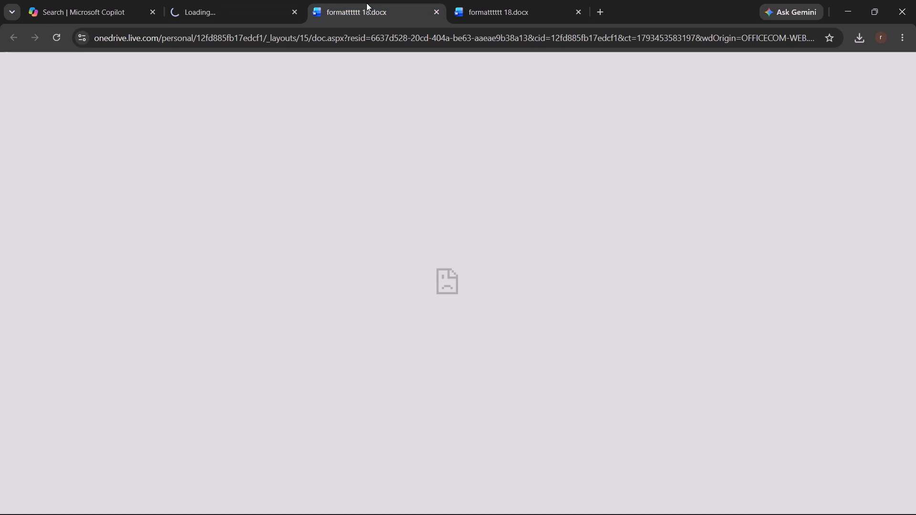
# Close the blank duplicate formatttttt 18 tab and look over the last page of the copy that remains open.
pyautogui.click(434, 8)
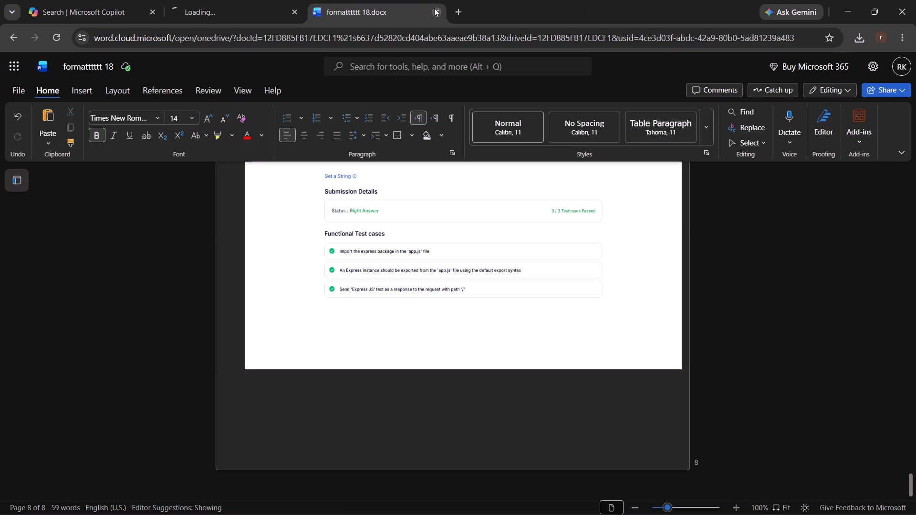
pyautogui.scroll(7, 434, 422)
pyautogui.scroll(-3, 434, 422)
pyautogui.scroll(3, 434, 422)
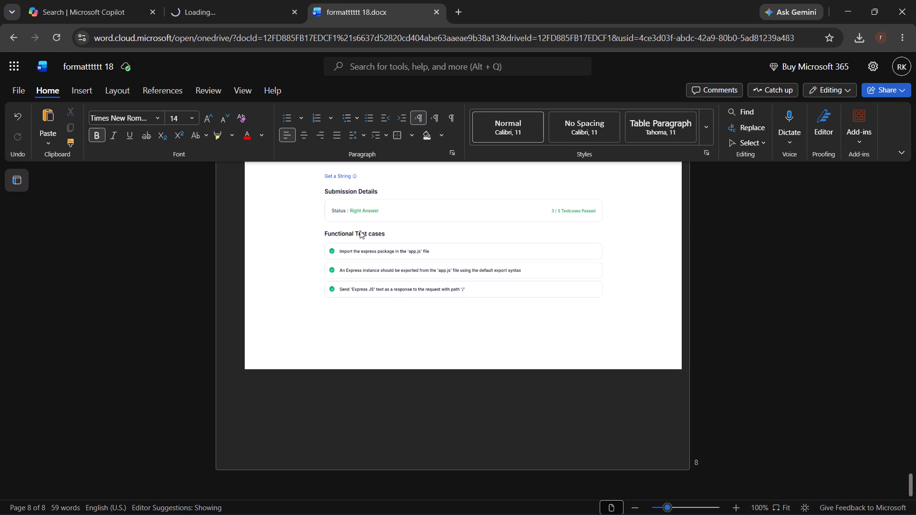
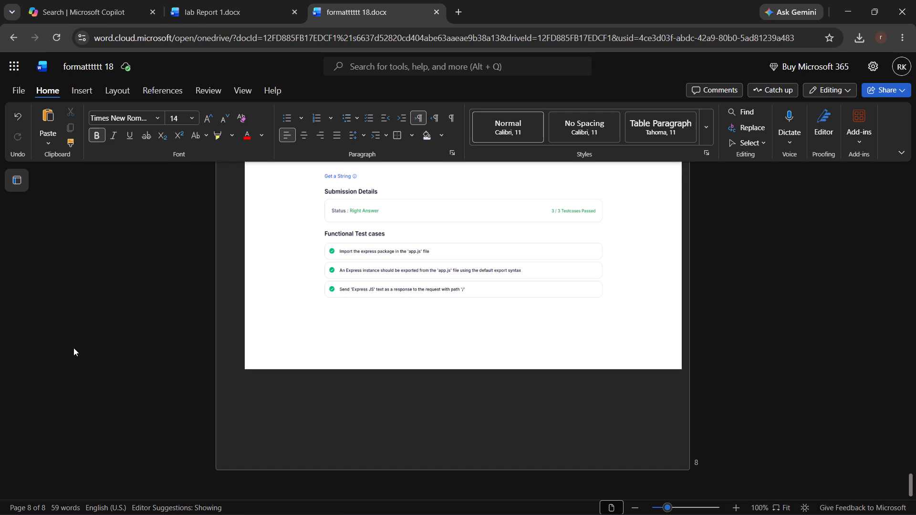
# Switch to the open lab Report 1 document.
pyautogui.click(226, 0)
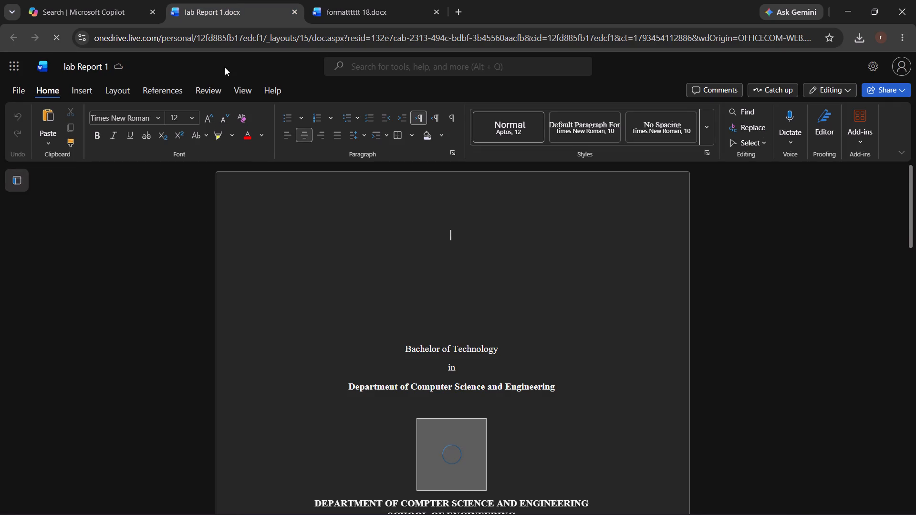
# Review lab Report 1 from the cover page through the certificate page to the list of experiments.
pyautogui.scroll(-5, 439, 333)
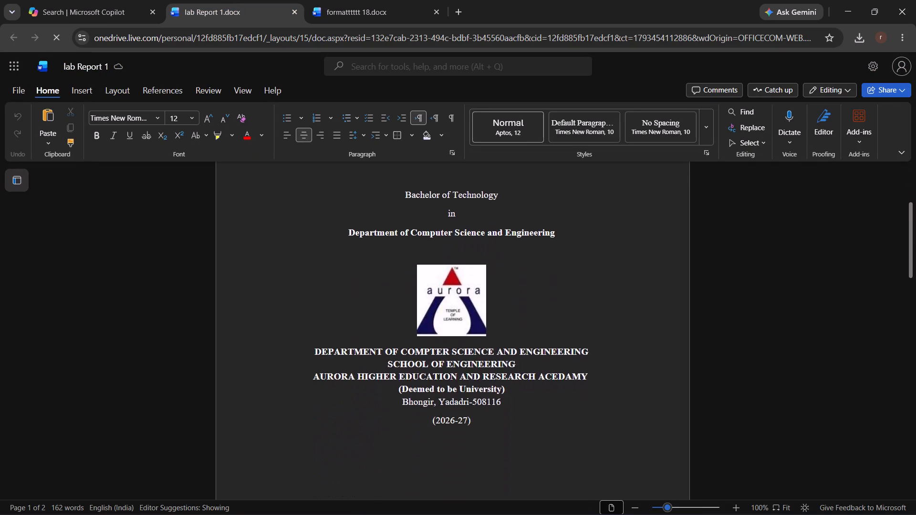
pyautogui.scroll(-5, 439, 333)
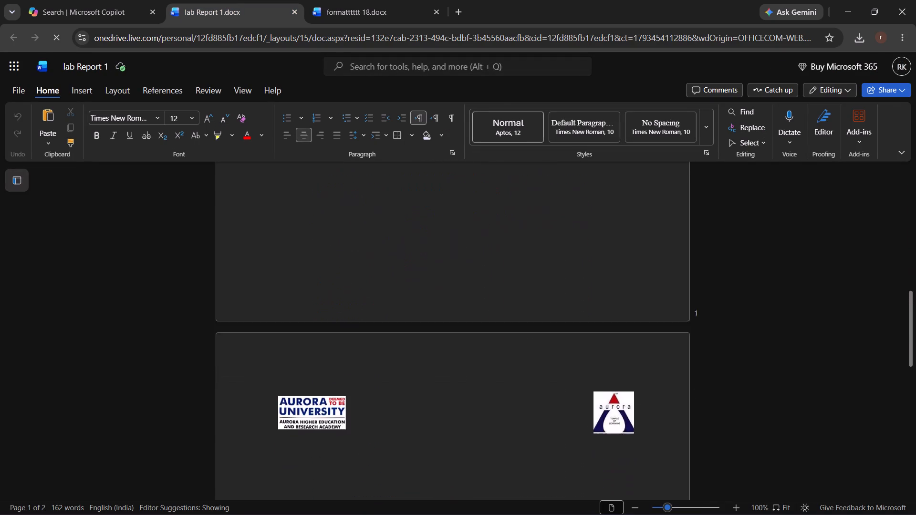
pyautogui.scroll(-3, 439, 333)
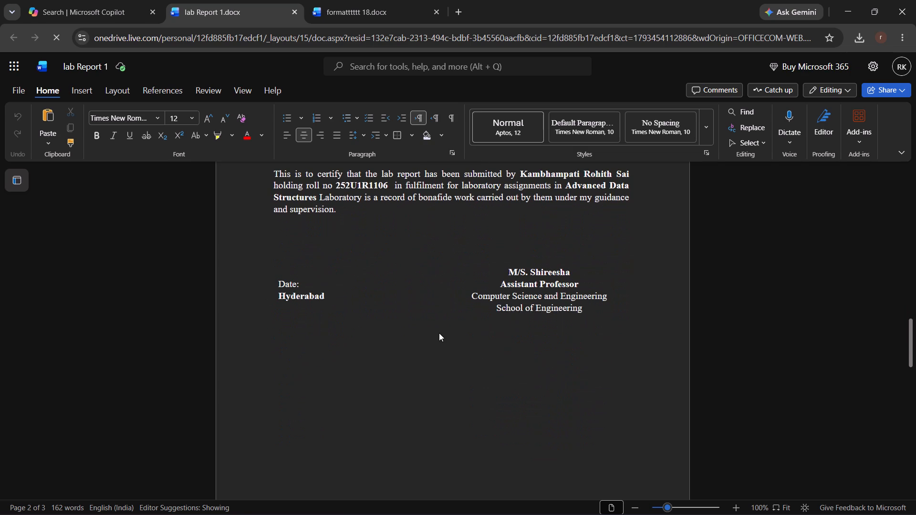
pyautogui.scroll(-6, 439, 333)
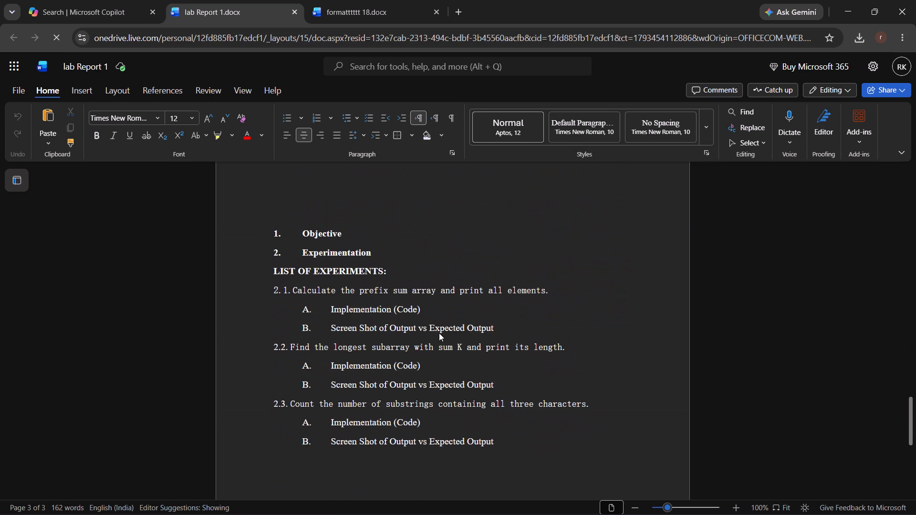
pyautogui.hscroll(1, 439, 333)
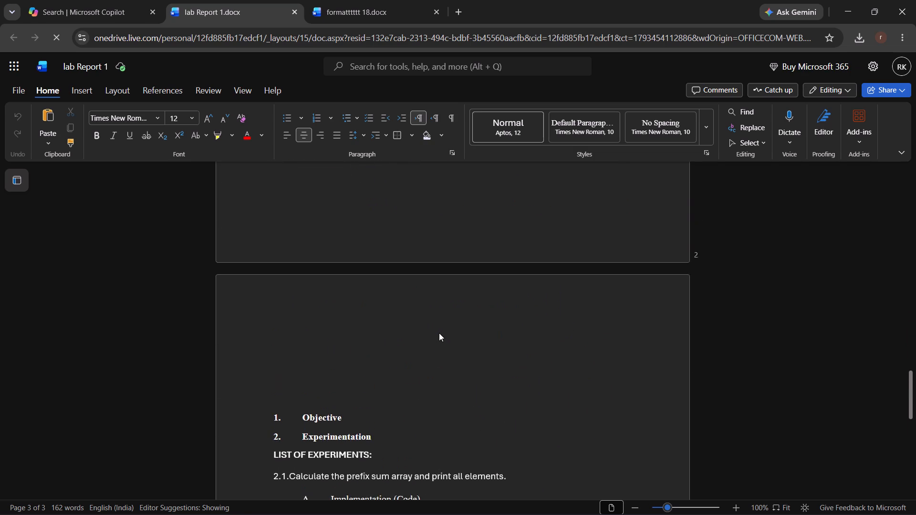
pyautogui.scroll(4, 439, 333)
pyautogui.scroll(-4, 439, 333)
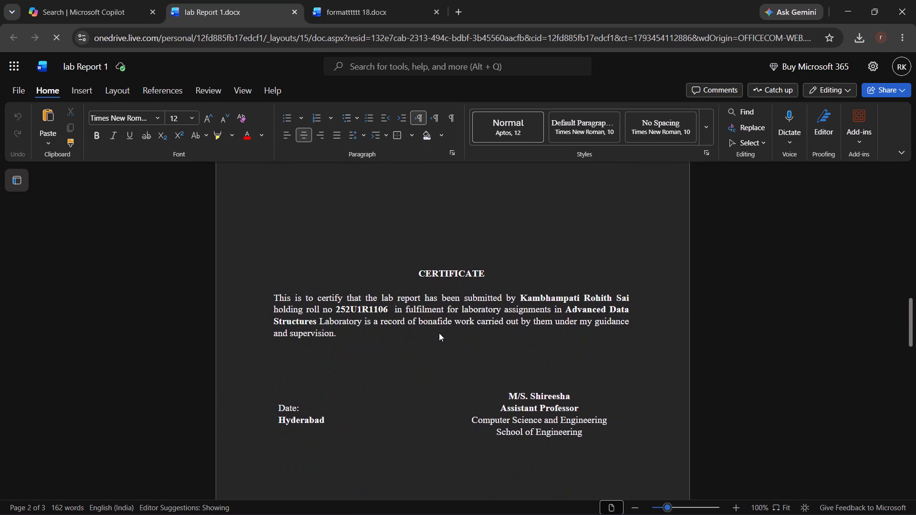
pyautogui.scroll(-5, 439, 333)
pyautogui.scroll(1, 439, 333)
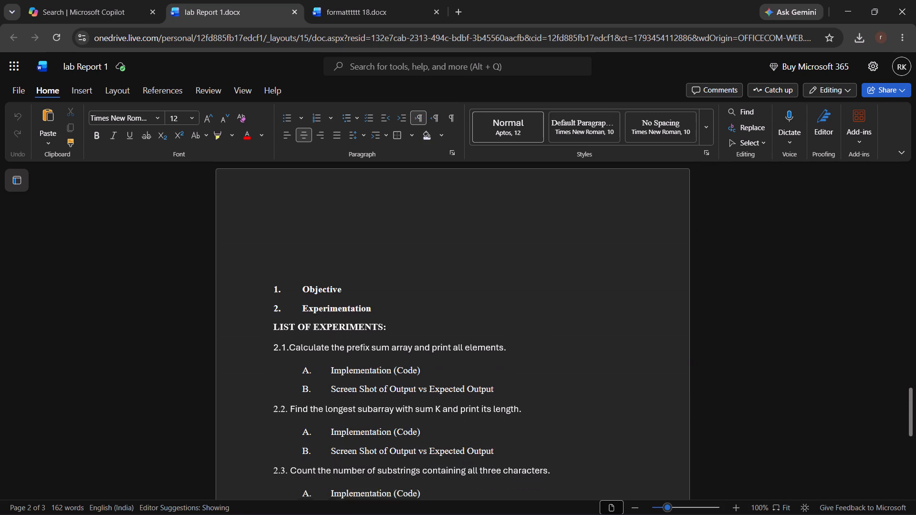
pyautogui.scroll(1, 439, 333)
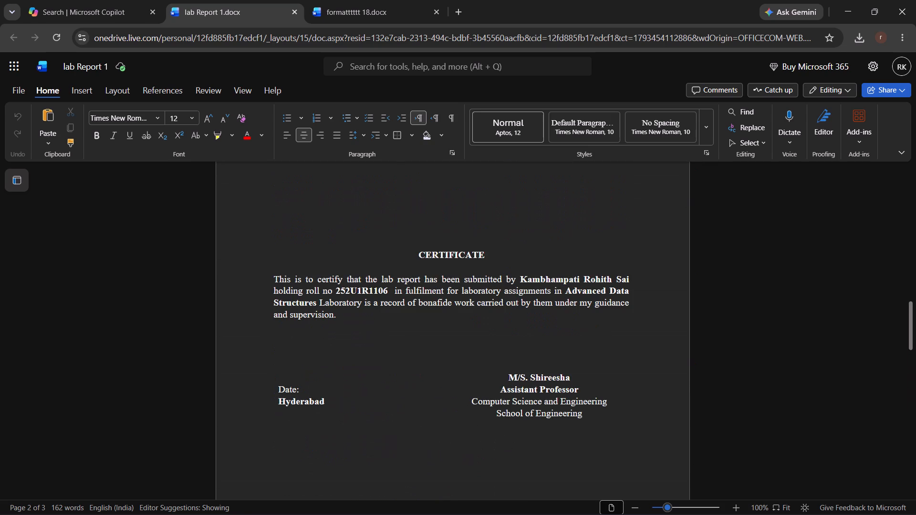
# Fill in the certificate's Date field above Hyderabad with 31 –10- 2026.
pyautogui.scroll(-2, 439, 333)
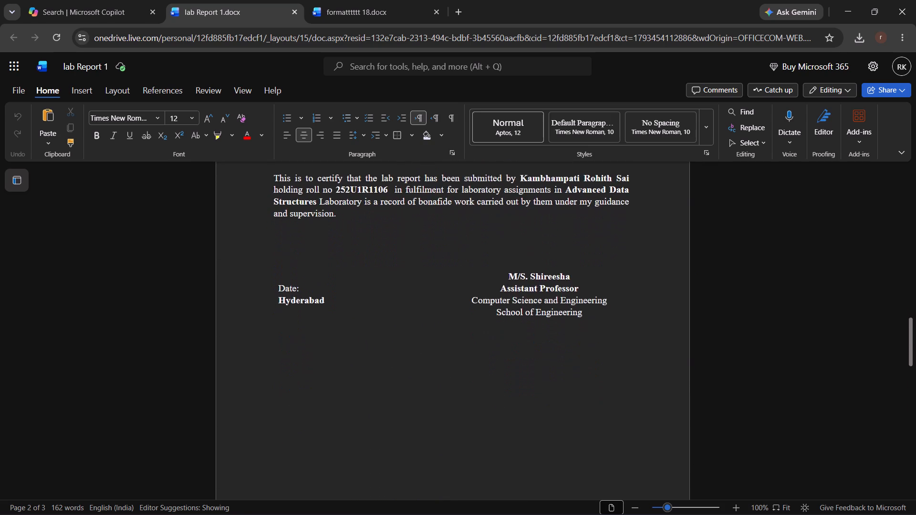
pyautogui.scroll(-1, 439, 333)
pyautogui.scroll(3, 439, 333)
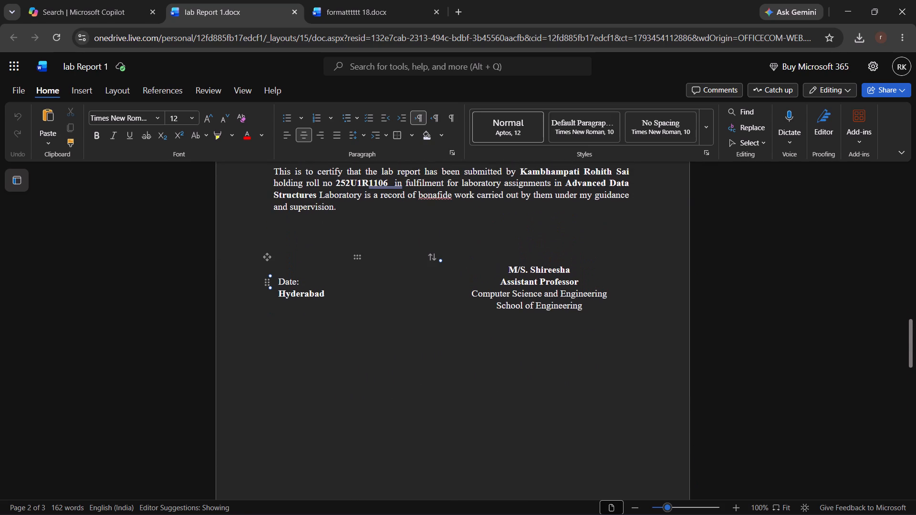
pyautogui.click(311, 282)
pyautogui.write('31 -0')
pyautogui.press('BackSpace')
pyautogui.write('10-')
pyautogui.press('space')
pyautogui.write('2026')
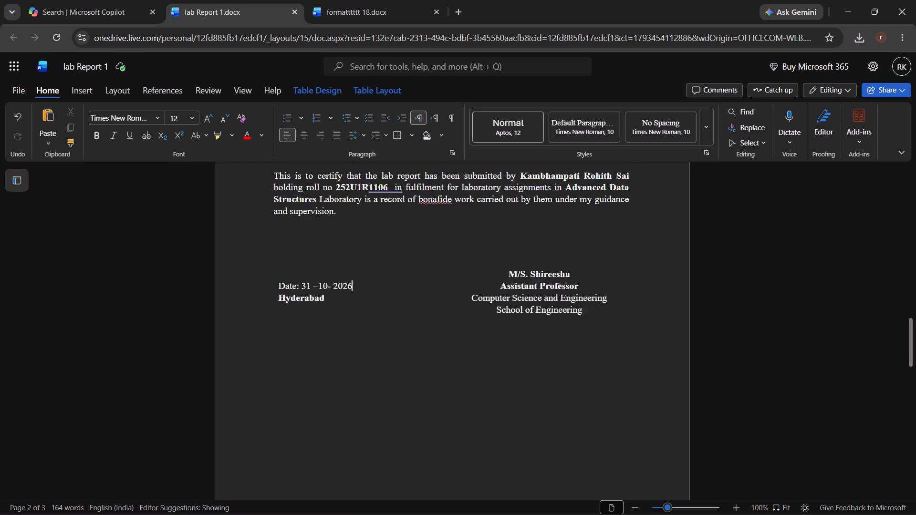
# Accept the grammar suggestion that leaves a single space between the roll number and "in" in the certificate paragraph.
pyautogui.click(386, 265)
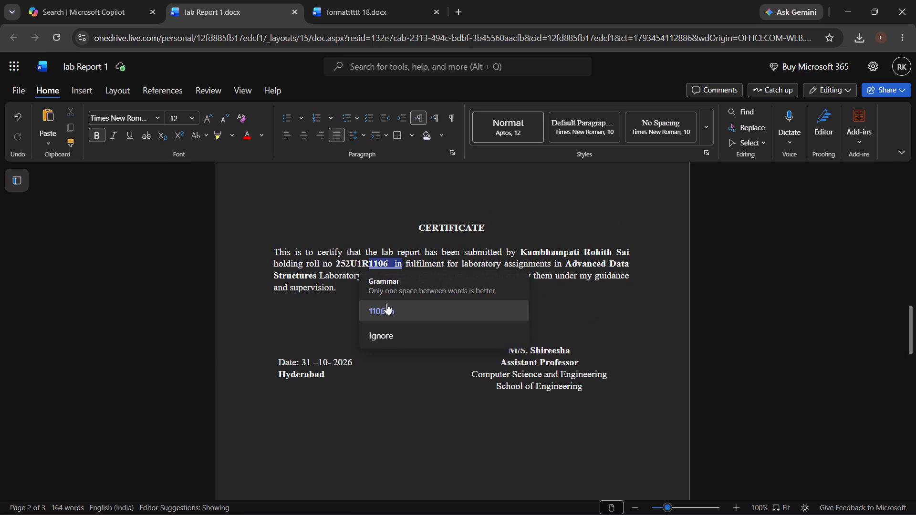
pyautogui.click(386, 306)
# Ignore the spelling flag on "bonafide" in the certificate paragraph, keeping the word as written.
pyautogui.scroll(-1, 394, 385)
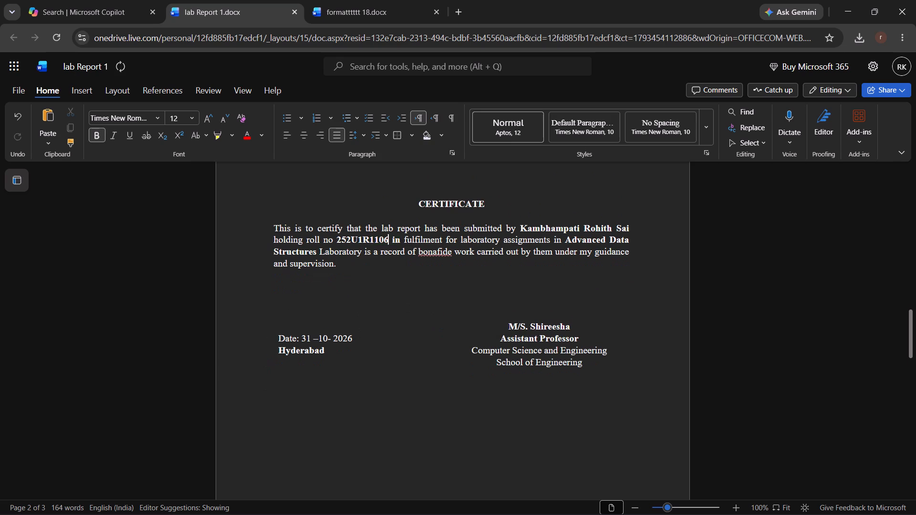
pyautogui.click(424, 246)
pyautogui.click(428, 250)
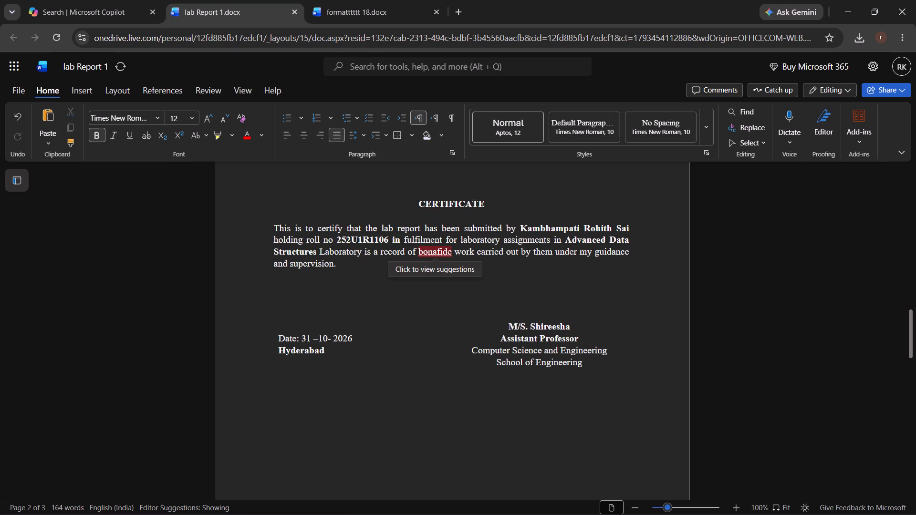
pyautogui.click(442, 312)
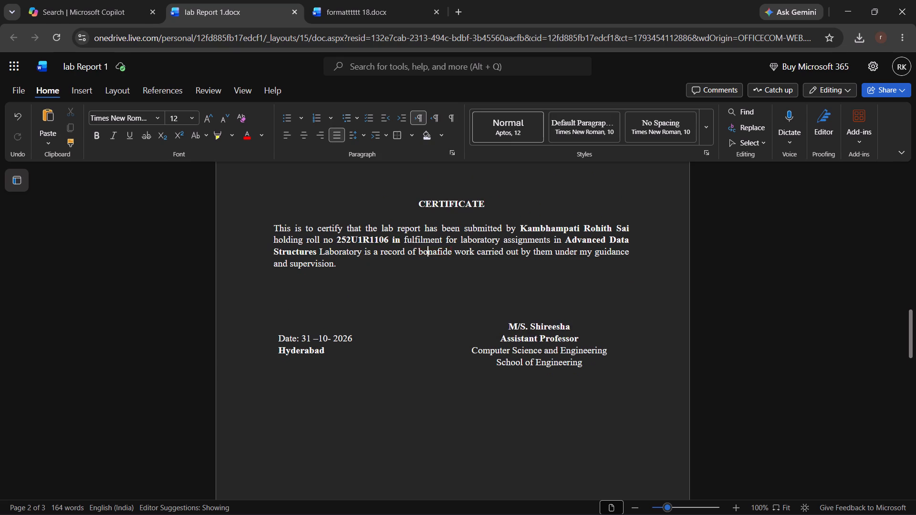
# Accept the suggested correction adding a space between "2.1." and "Calculate" in the first experiment's title on page 3.
pyautogui.scroll(-7, 412, 398)
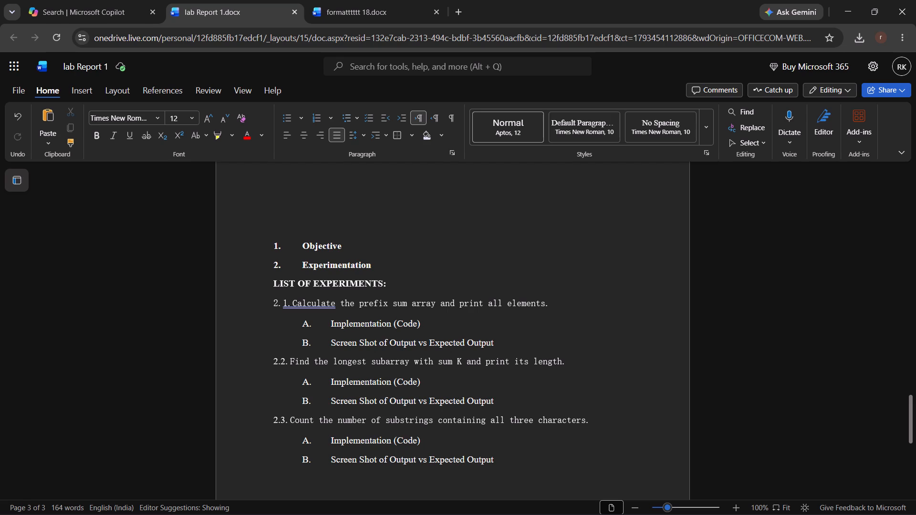
pyautogui.click(308, 311)
pyautogui.click(303, 350)
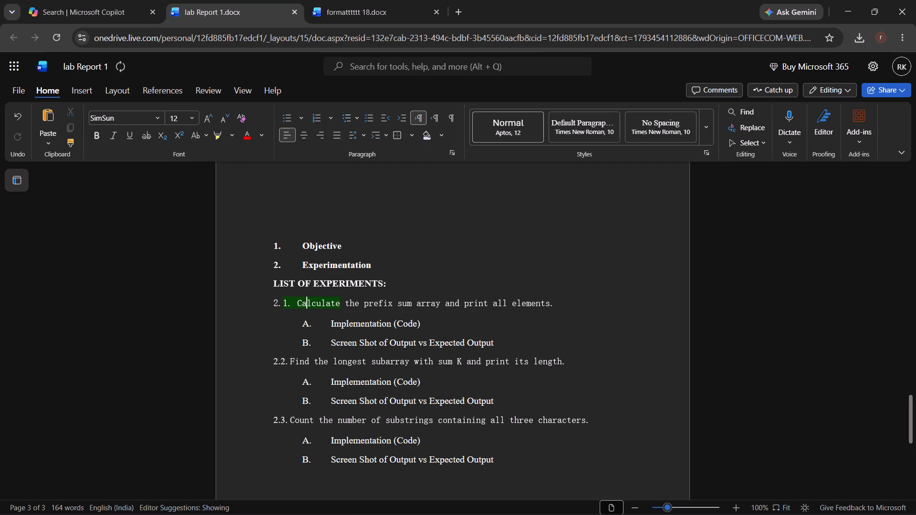
pyautogui.hscroll(1, 420, 362)
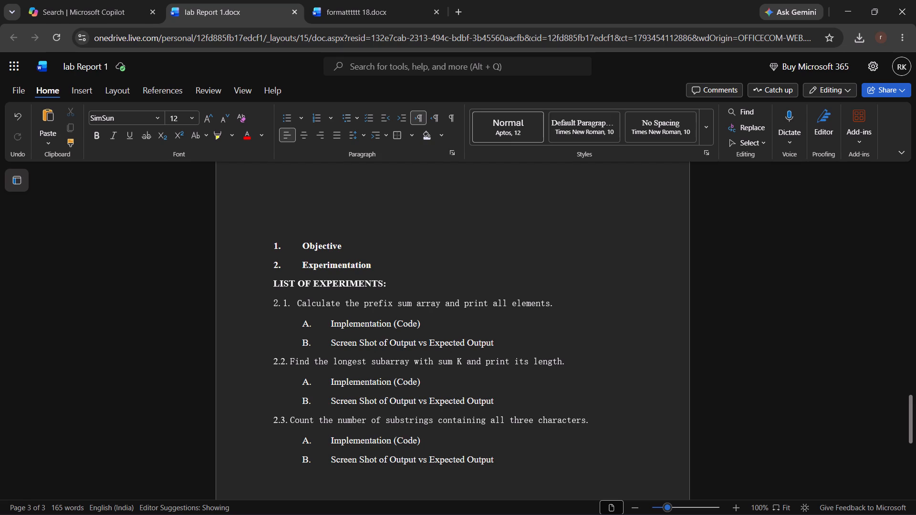
pyautogui.click(437, 326)
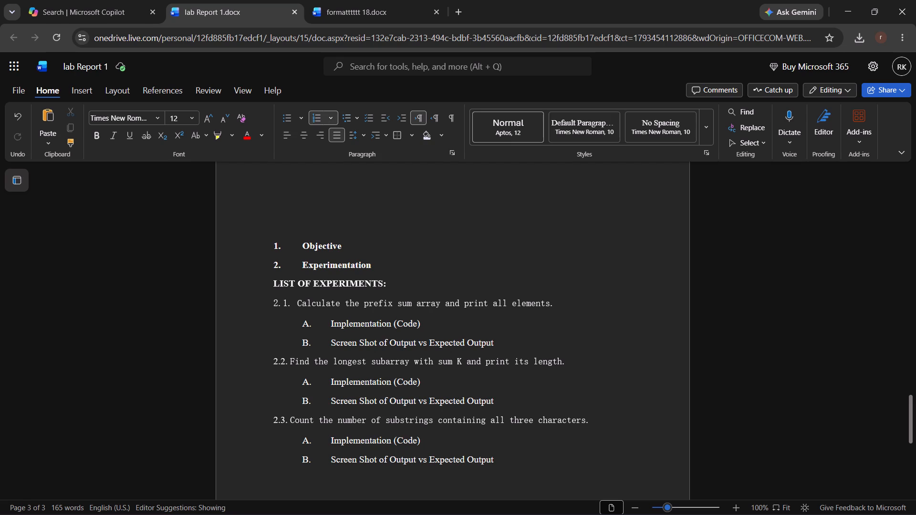
# Insert a blank unnumbered line below "Implementation (Code)" under experiment 2.1 on page 3.
pyautogui.press('Return')
pyautogui.press('BackSpace')
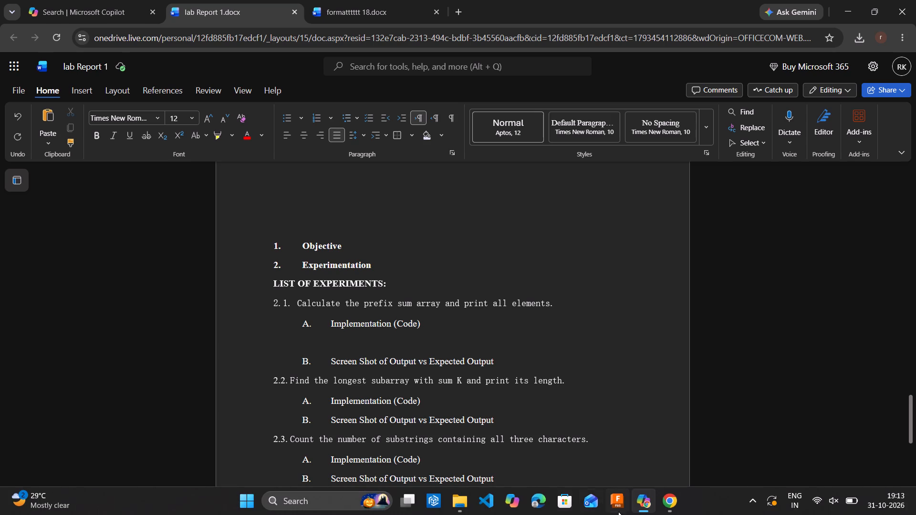
# Switch to the Chrome window showing the learning.ccbp.in home page.
pyautogui.click(672, 507)
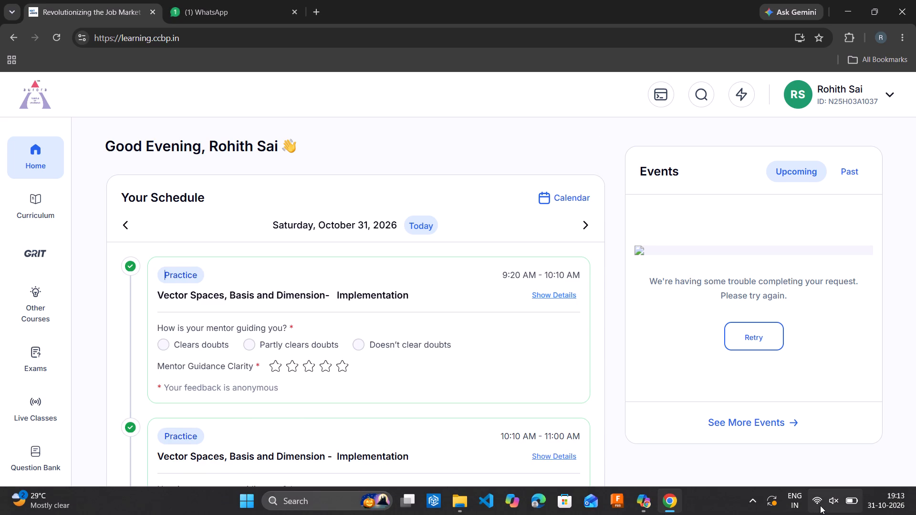
# Turn on Night light in the Windows quick settings.
pyautogui.click(820, 505)
pyautogui.moveTo(756, 291); pyautogui.dragTo(750, 280)
pyautogui.click(750, 280)
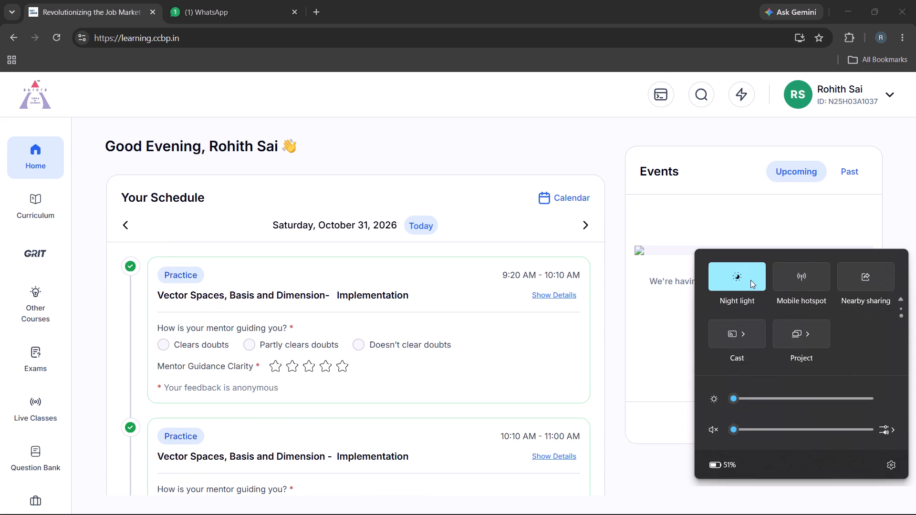
# Check the OnePlus Nord 4 connection in the list of available Wi-Fi networks.
pyautogui.scroll(4, 750, 283)
pyautogui.doubleClick(750, 283)
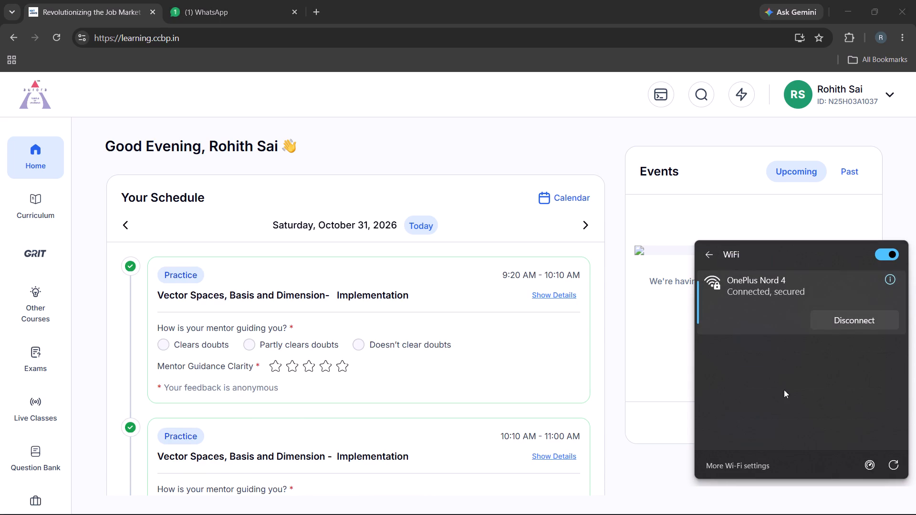
pyautogui.click(718, 257)
# Toggle the Night light setting again in the Windows quick settings.
pyautogui.scroll(-1, 736, 352)
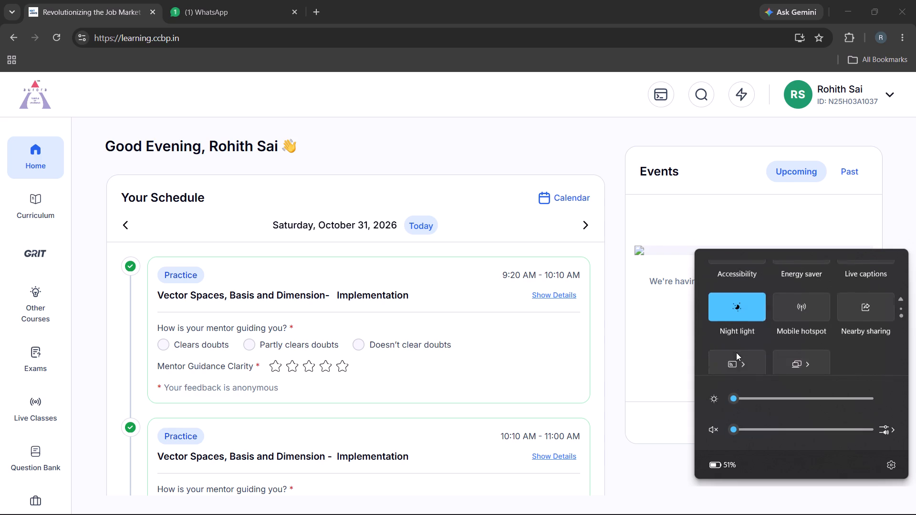
pyautogui.click(726, 299)
pyautogui.click(726, 288)
pyautogui.scroll(7, 726, 288)
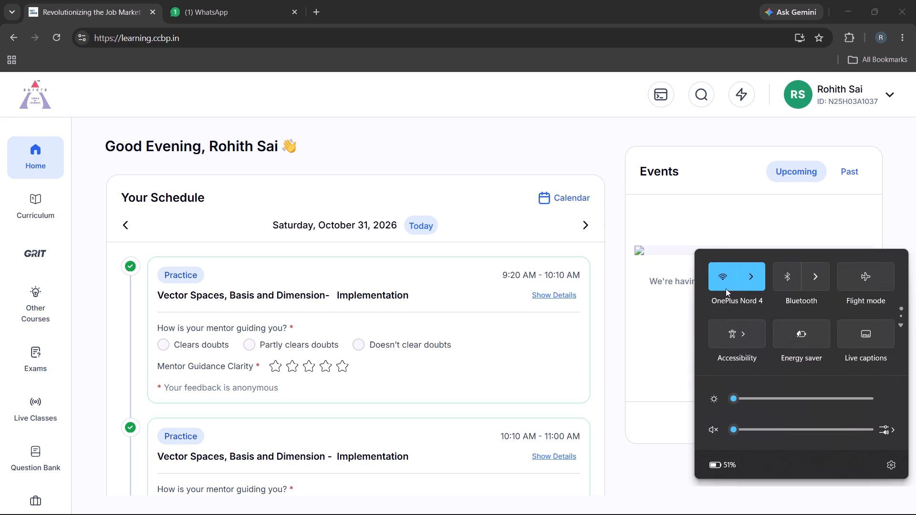
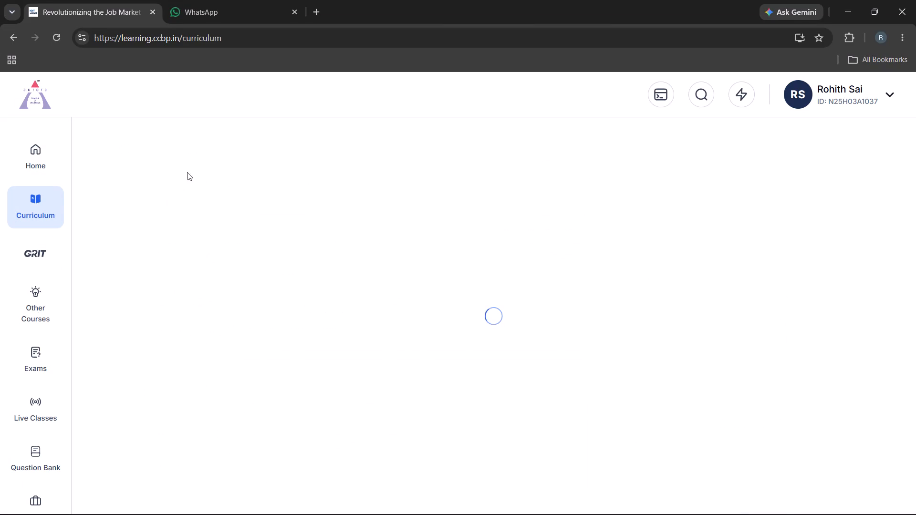
# Open the learning portal's Home page and look through the day's schedule down to the last session.
pyautogui.click(44, 150)
pyautogui.scroll(-10, 260, 367)
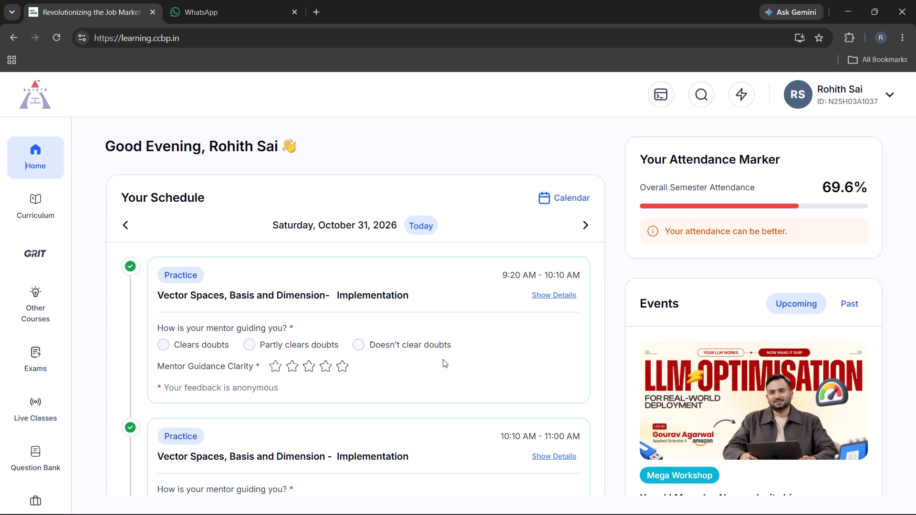
pyautogui.scroll(-11, 443, 359)
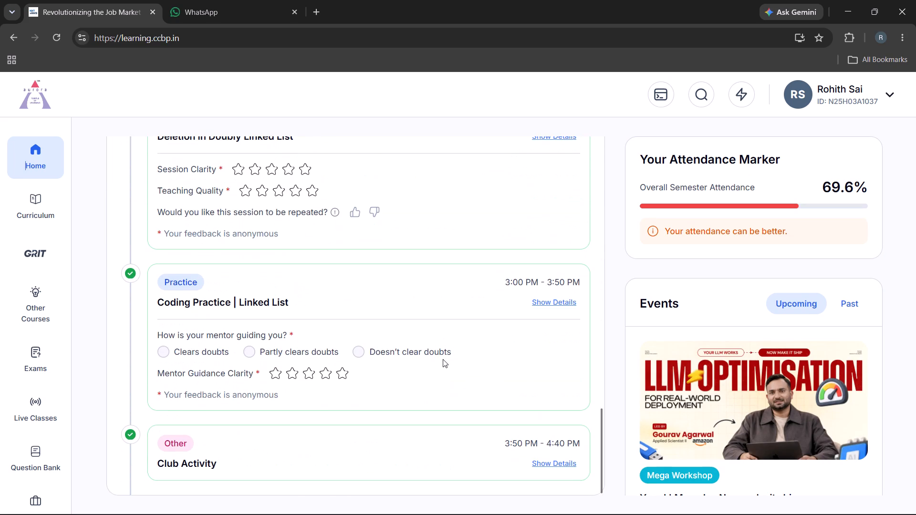
# In the Chrome learning portal, open the Coding Practice | Insertion in Linked List resource from the 3:00 PM Coding Practice | Linked List session.
pyautogui.click(552, 306)
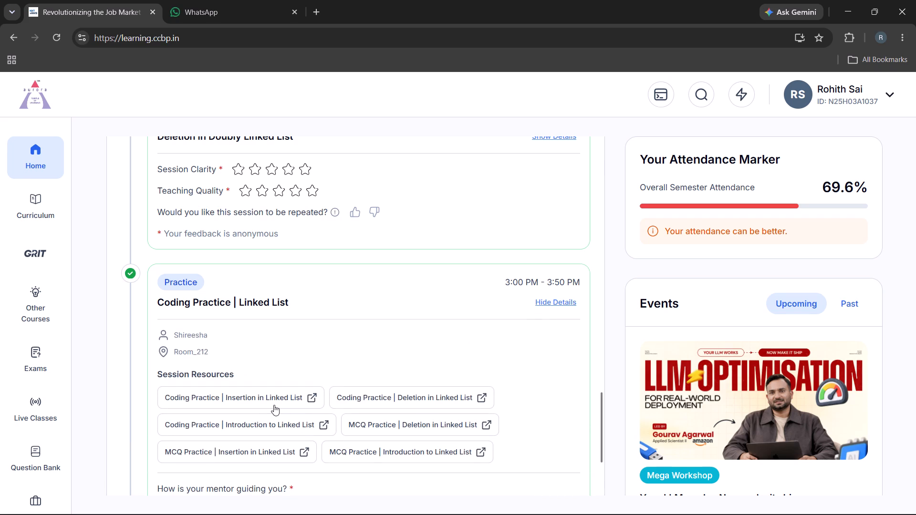
pyautogui.click(274, 405)
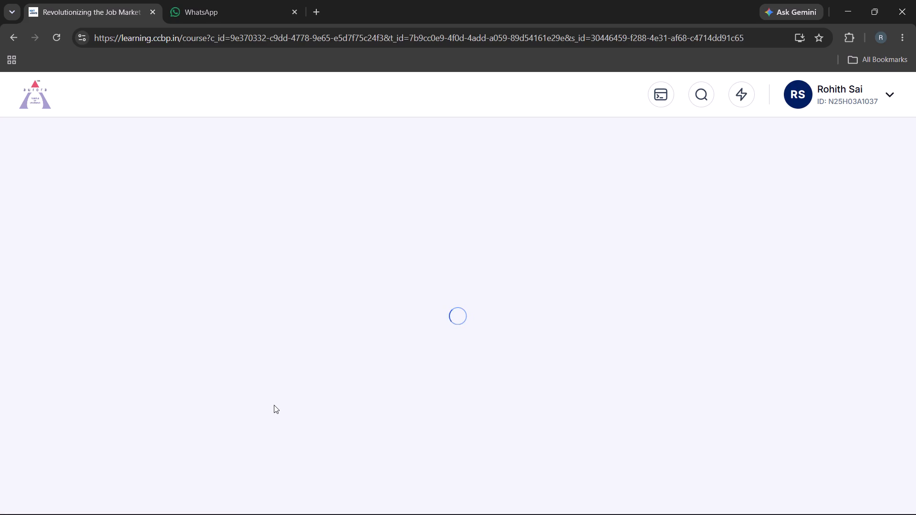
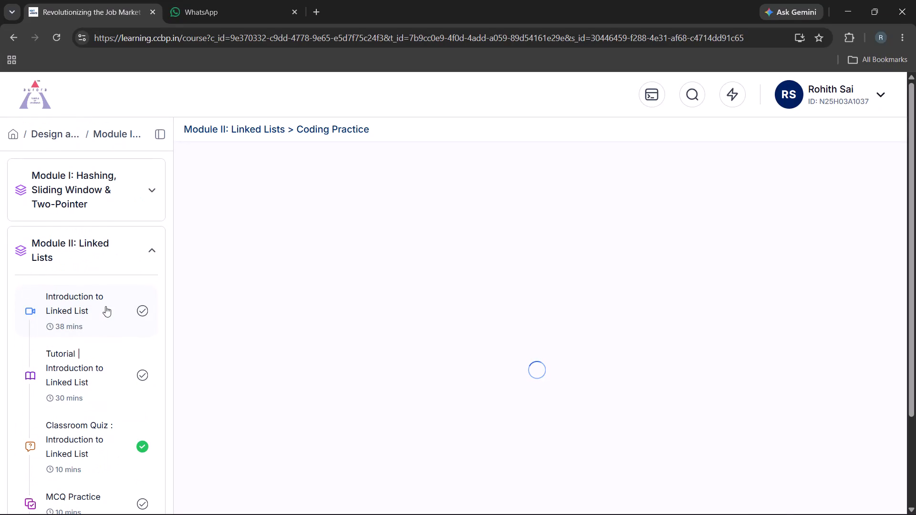
# Open the Coding Practice listed after Hashing's MCQ Practice in Module I: Hashing, Sliding Window & Two-Pointer.
pyautogui.click(121, 247)
pyautogui.click(130, 199)
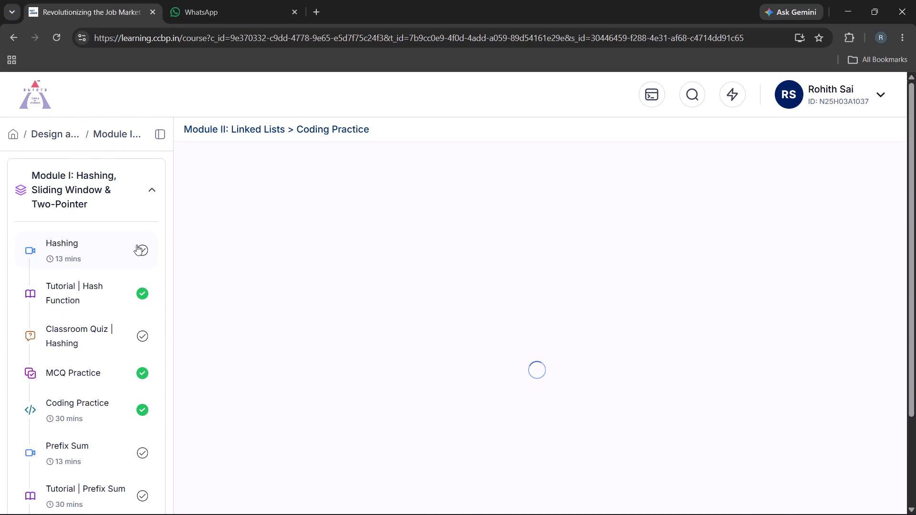
pyautogui.scroll(-1, 133, 312)
pyautogui.click(140, 367)
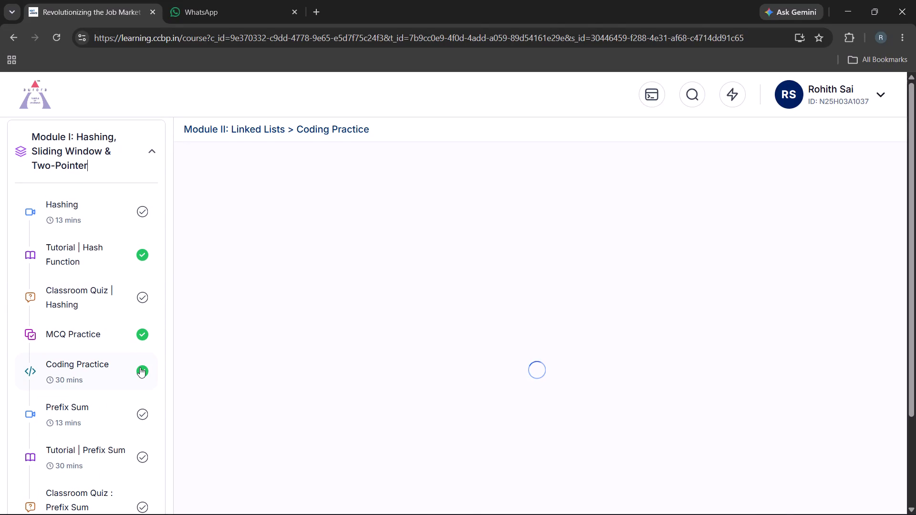